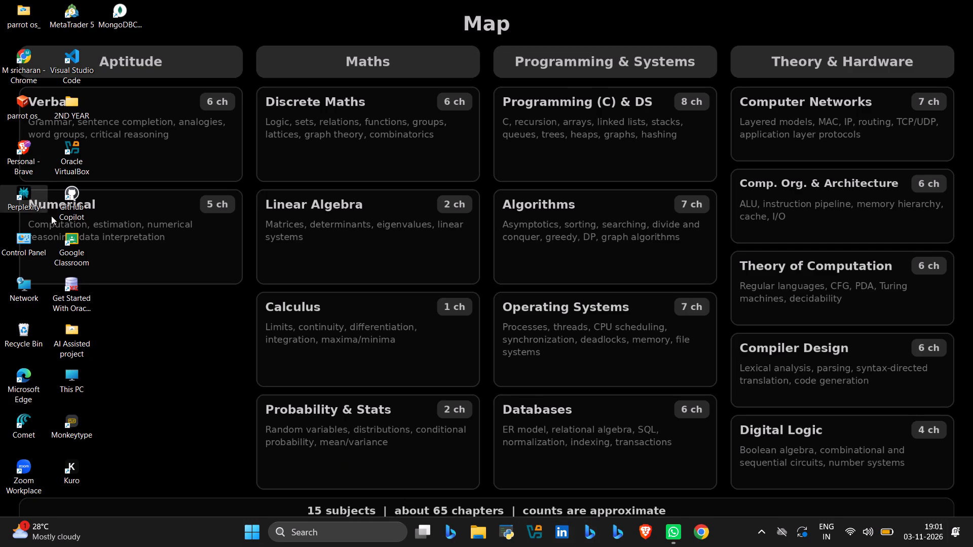
Open Google Classroom in a maximized window and go to Lab Assignment 10 in the CC Lab class.
{"action": "double_click", "coordinate": [69, 236]}
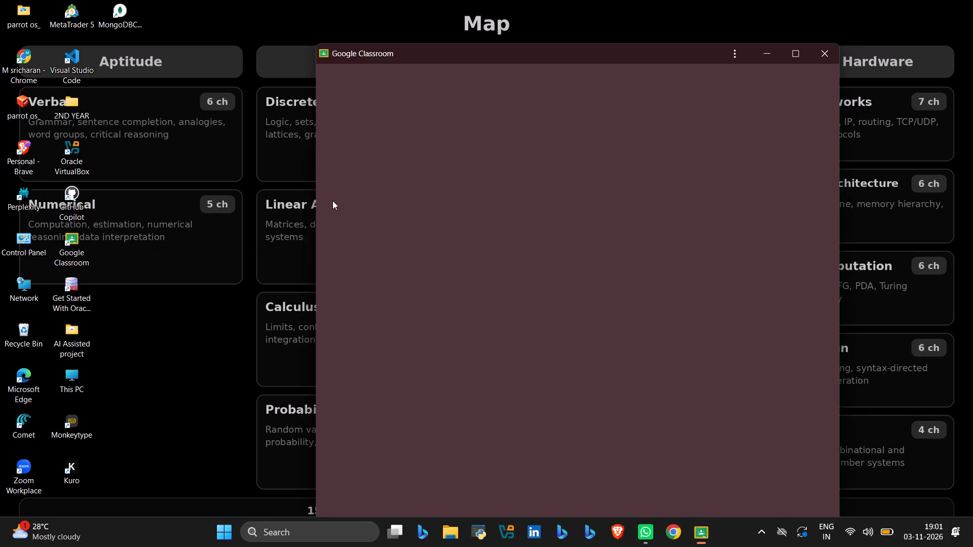
{"action": "left_click", "coordinate": [791, 59]}
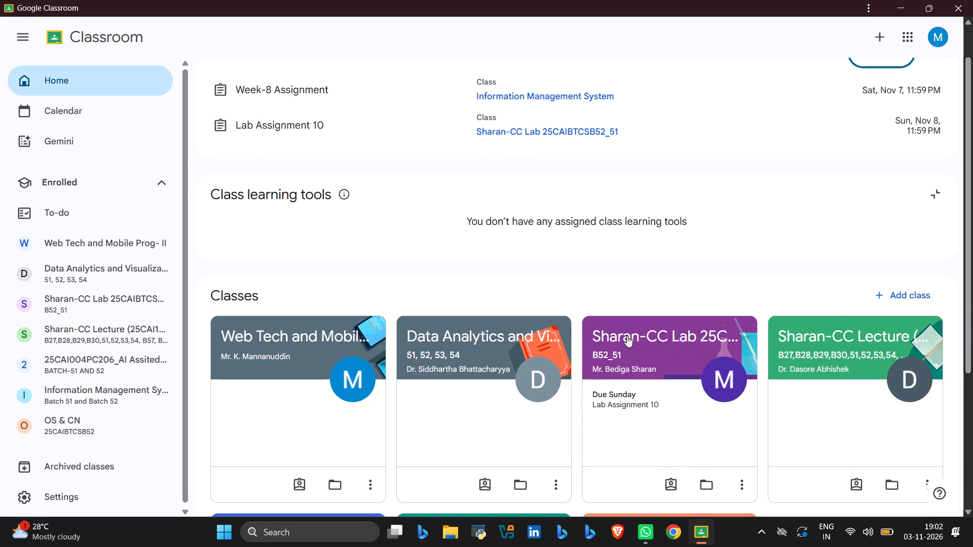
{"action": "left_click", "coordinate": [632, 337]}
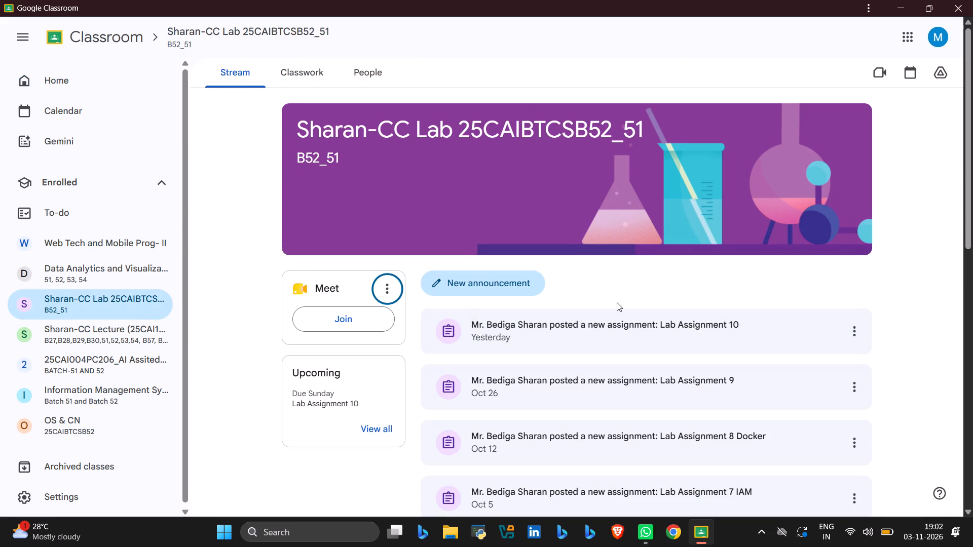
{"action": "left_click", "coordinate": [625, 322]}
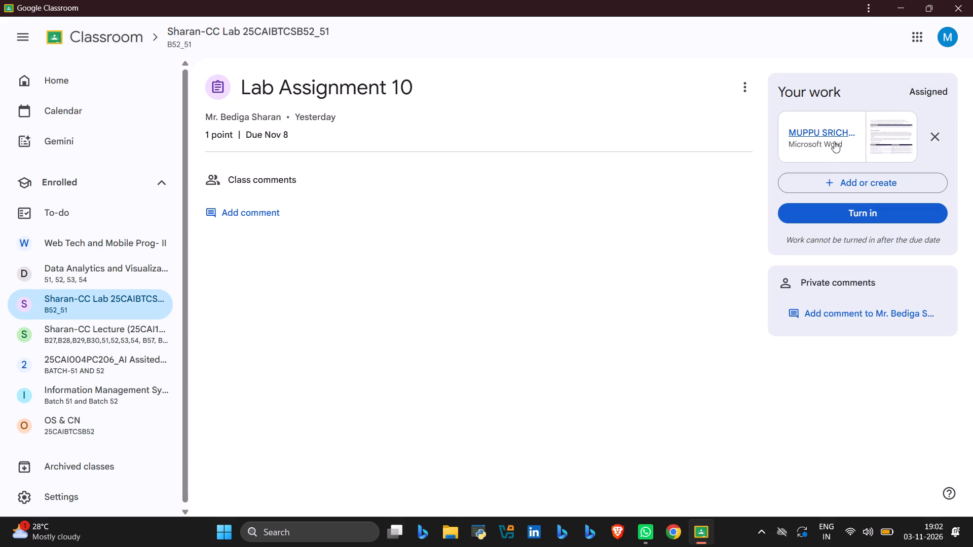
Preview the Word document attached to Lab Assignment 10 and open it in Google Docs for editing.
{"action": "left_click", "coordinate": [828, 135]}
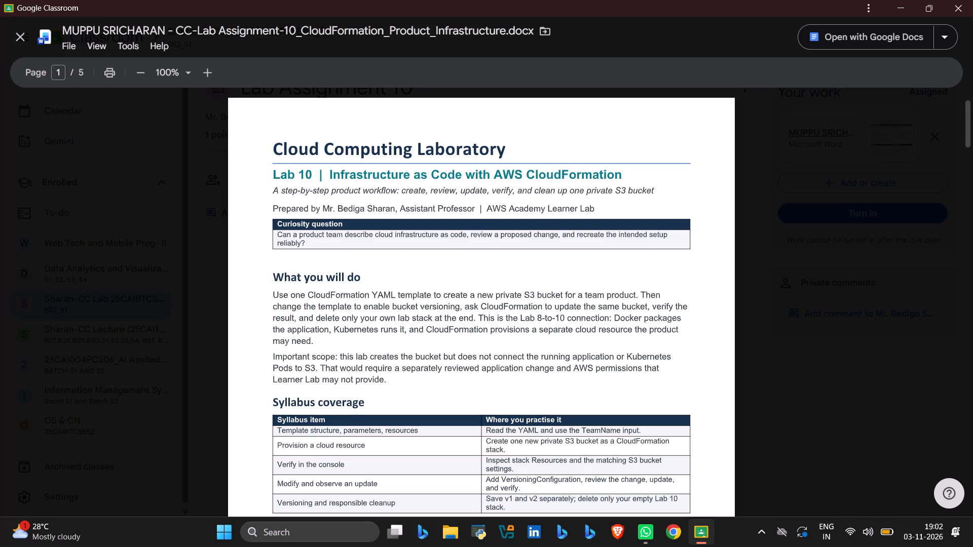
{"action": "scroll", "coordinate": [466, 389], "scroll_direction": "down", "scroll_amount": 9}
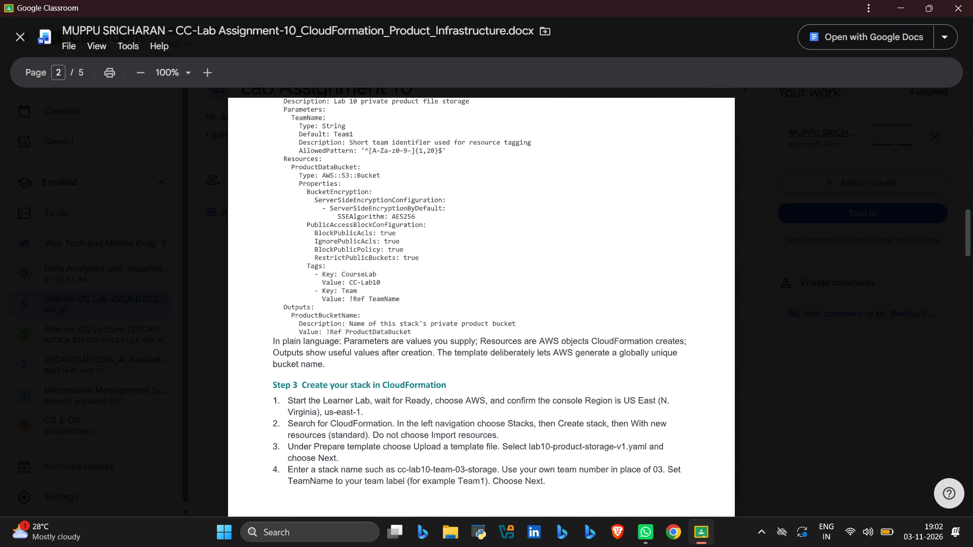
{"action": "scroll", "coordinate": [466, 389], "scroll_direction": "down", "scroll_amount": 1}
{"action": "scroll", "coordinate": [466, 389], "scroll_direction": "up", "scroll_amount": 2}
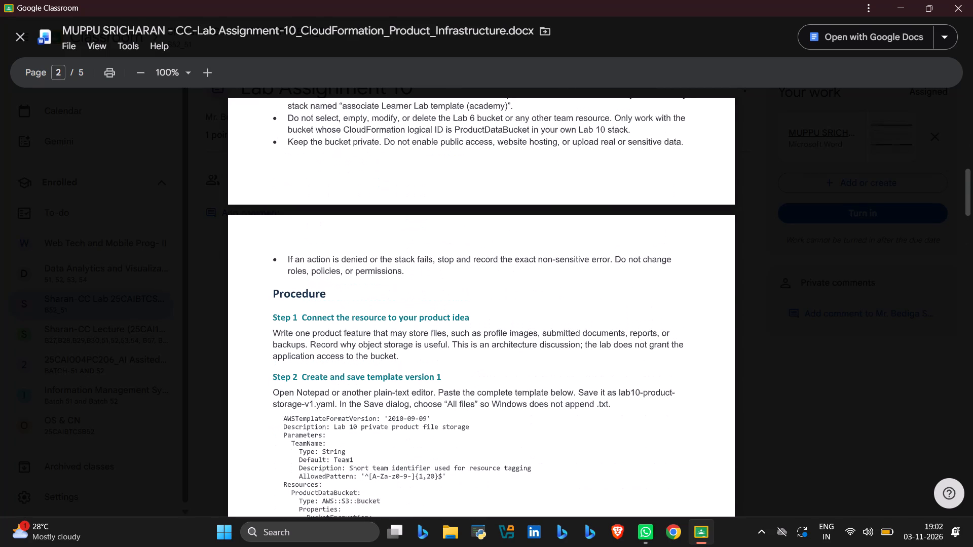
{"action": "left_click", "coordinate": [870, 31]}
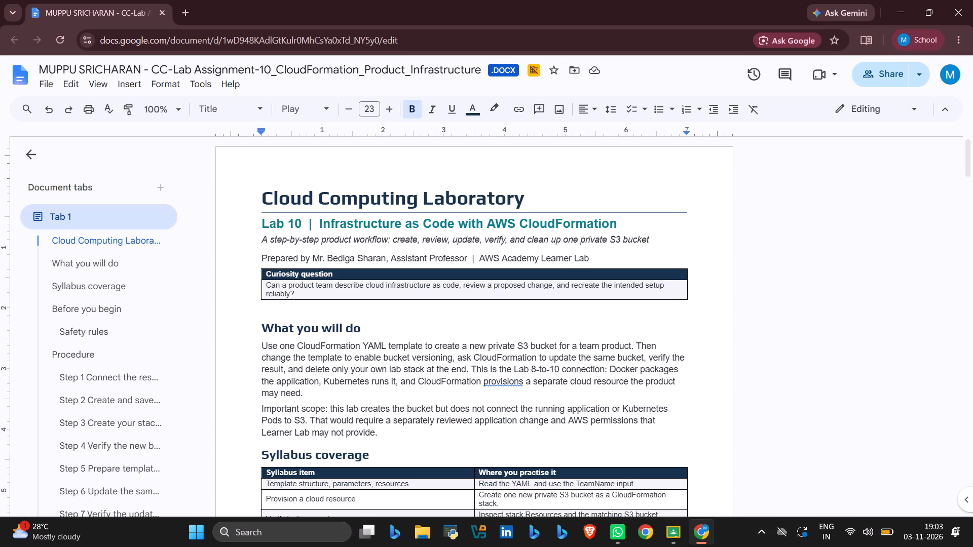
Read through the lab procedure, from creating template version 1 to verifying the new bucket in Step 4.
{"action": "scroll", "coordinate": [402, 413], "scroll_direction": "down", "scroll_amount": 8}
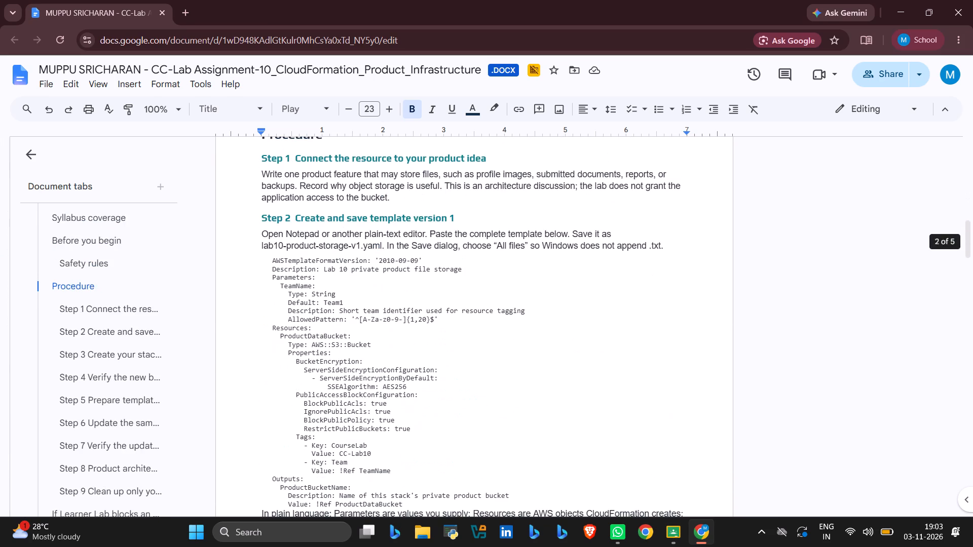
{"action": "scroll", "coordinate": [402, 413], "scroll_direction": "down", "scroll_amount": 1}
{"action": "scroll", "coordinate": [416, 335], "scroll_direction": "down", "scroll_amount": 1}
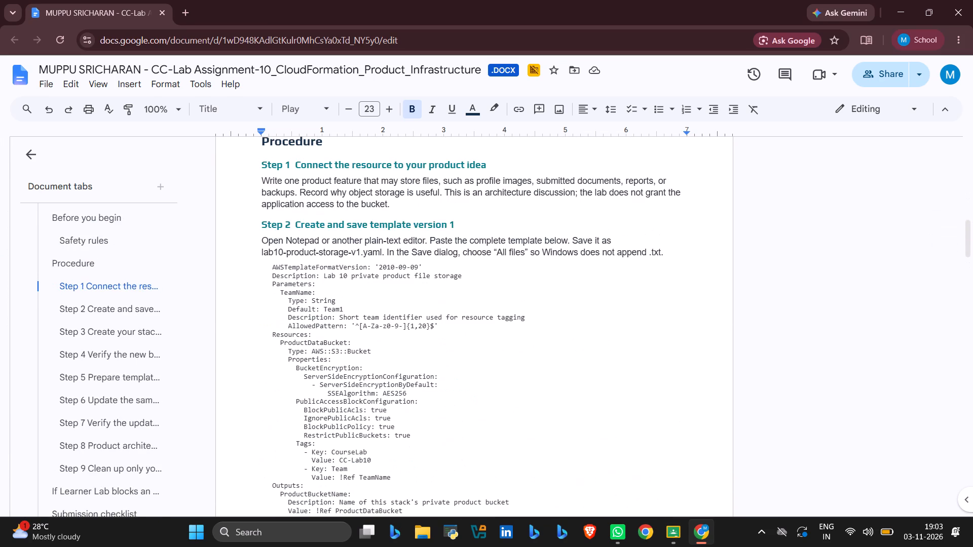
{"action": "scroll", "coordinate": [416, 335], "scroll_direction": "down", "scroll_amount": 1}
{"action": "scroll", "coordinate": [416, 335], "scroll_direction": "right", "scroll_amount": 1}
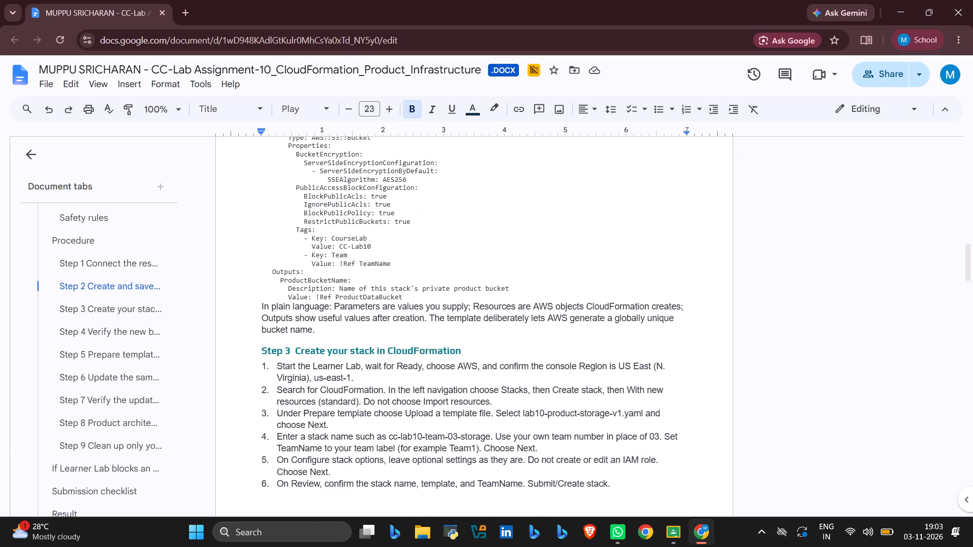
{"action": "scroll", "coordinate": [416, 335], "scroll_direction": "right", "scroll_amount": 1}
{"action": "scroll", "coordinate": [416, 335], "scroll_direction": "down", "scroll_amount": 1}
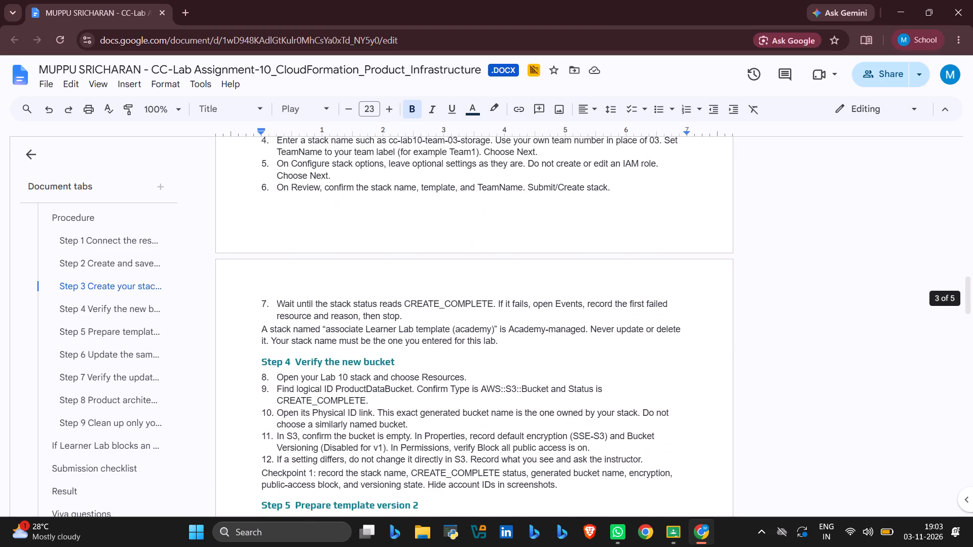
{"action": "scroll", "coordinate": [416, 335], "scroll_direction": "down", "scroll_amount": 1}
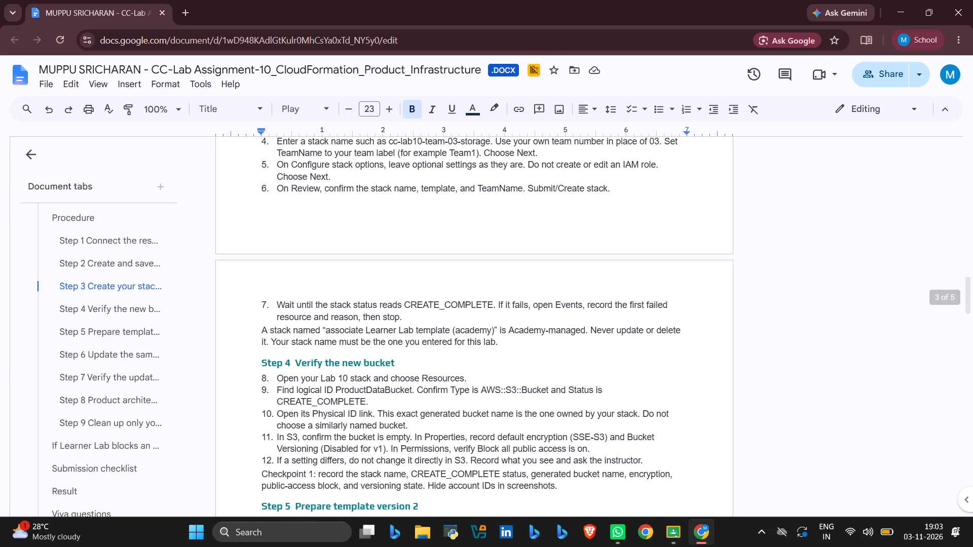
{"action": "scroll", "coordinate": [518, 447], "scroll_direction": "down", "scroll_amount": 1}
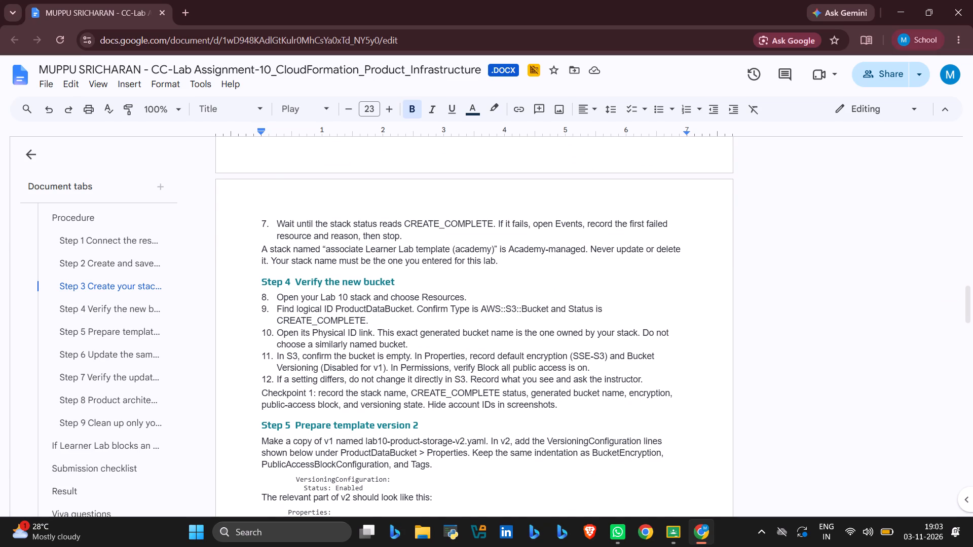
Review procedure Steps 1 to 5 again, checking the stack creation instructions and what Checkpoint 1 asks to record.
{"action": "scroll", "coordinate": [501, 371], "scroll_direction": "up", "scroll_amount": 5}
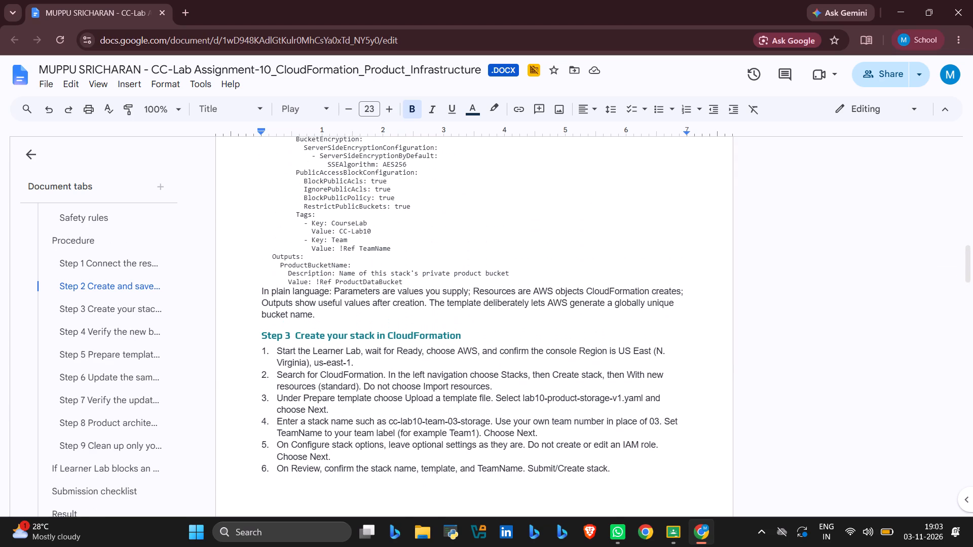
{"action": "scroll", "coordinate": [501, 371], "scroll_direction": "up", "scroll_amount": 5}
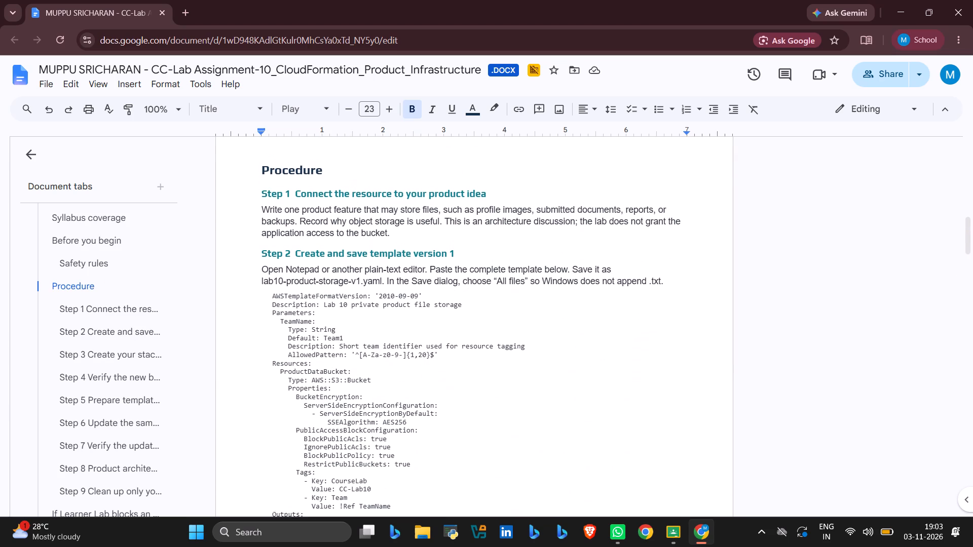
{"action": "scroll", "coordinate": [501, 371], "scroll_direction": "up", "scroll_amount": 1}
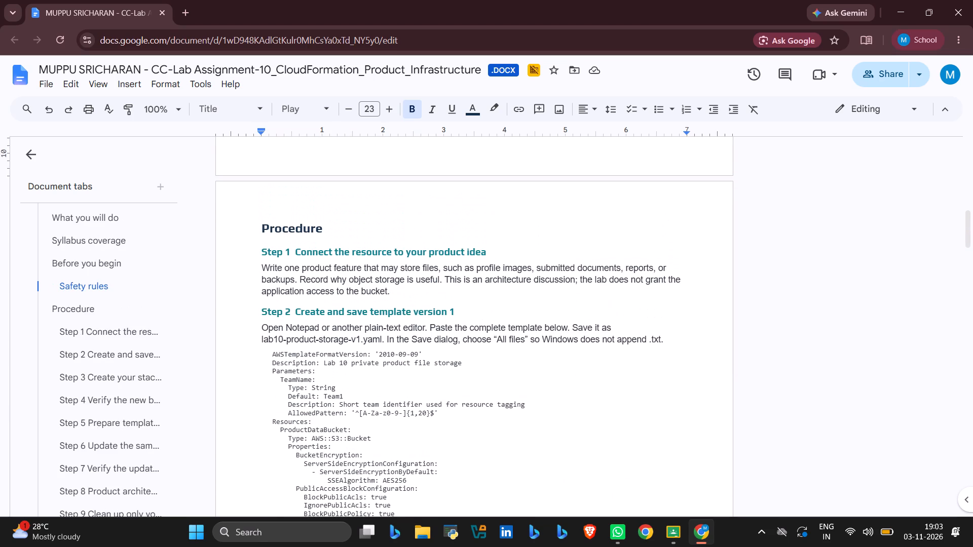
{"action": "scroll", "coordinate": [501, 371], "scroll_direction": "down", "scroll_amount": 2}
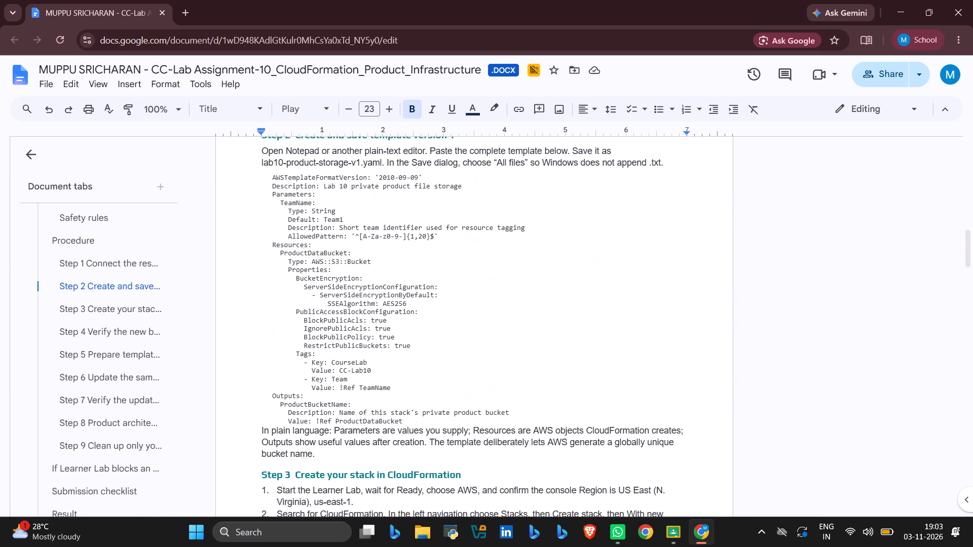
{"action": "scroll", "coordinate": [501, 371], "scroll_direction": "down", "scroll_amount": 2}
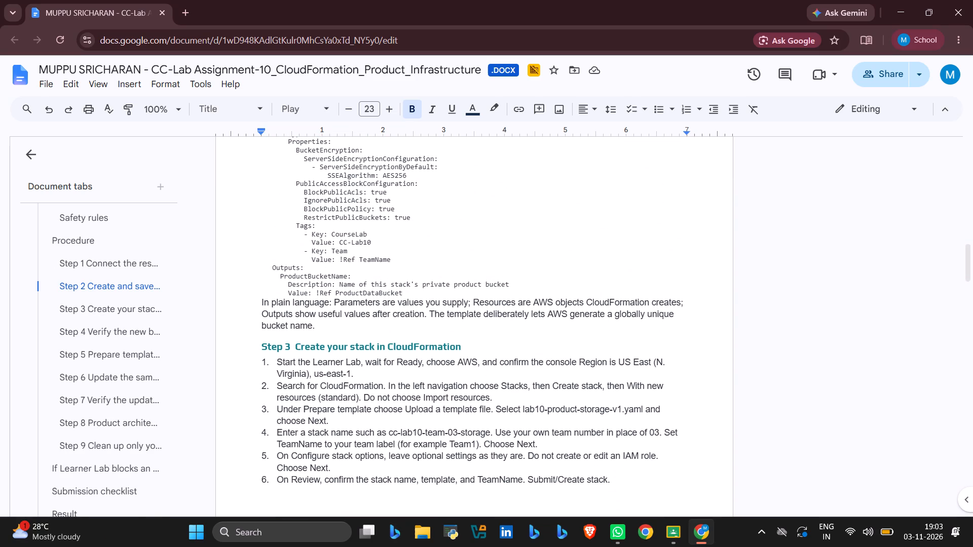
{"action": "scroll", "coordinate": [501, 371], "scroll_direction": "down", "scroll_amount": 2}
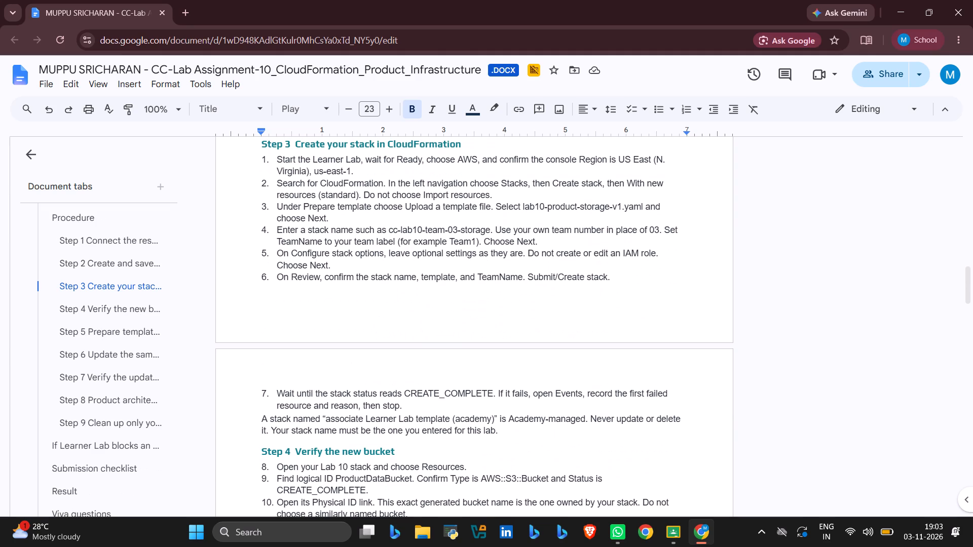
{"action": "scroll", "coordinate": [501, 371], "scroll_direction": "down", "scroll_amount": 1}
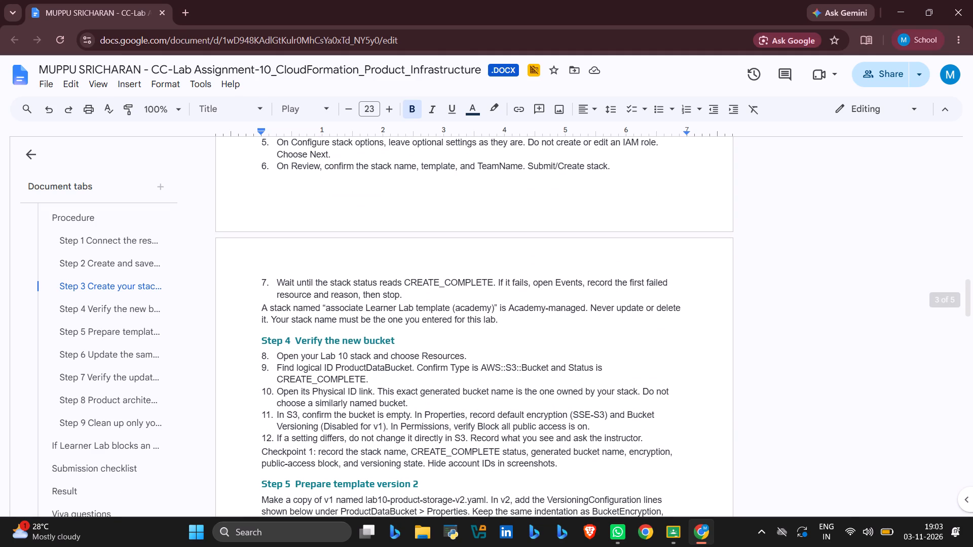
{"action": "scroll", "coordinate": [501, 371], "scroll_direction": "down", "scroll_amount": 1}
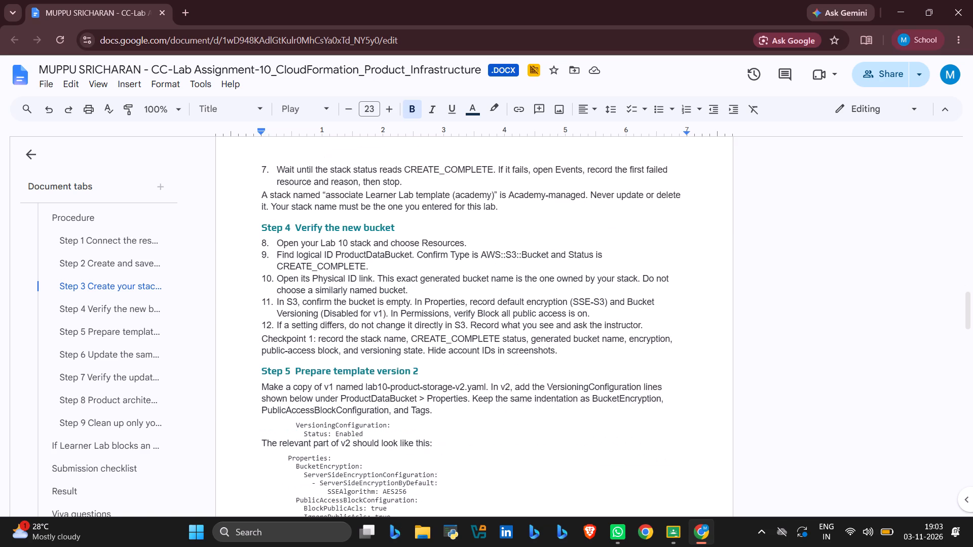
Insert 12 blank lines after the Checkpoint 1 paragraph, before the Step 5 heading.
{"action": "scroll", "coordinate": [501, 371], "scroll_direction": "down", "scroll_amount": 1}
{"action": "left_click", "coordinate": [574, 336]}
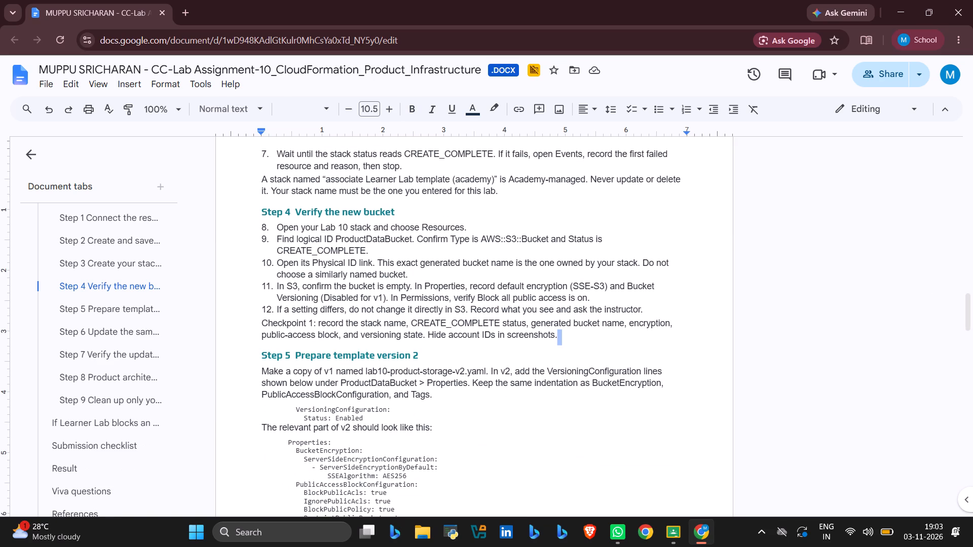
{"action": "key", "text": "shift+Return"}
{"action": "key", "text": "shift+Return"}
{"action": "key", "text": "shift+Return"}
{"action": "key", "text": "shift+Return"}
{"action": "key", "text": "shift+Return"}
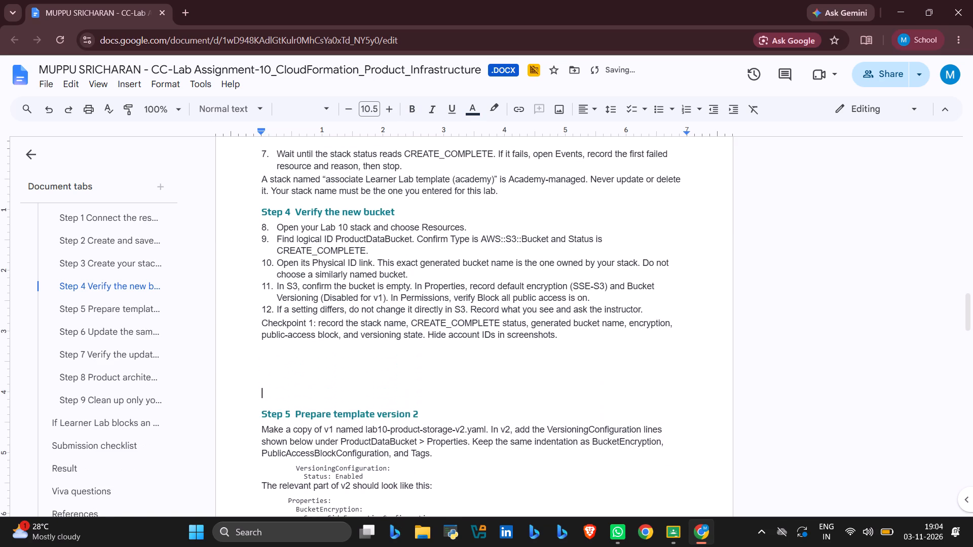
{"action": "key", "text": "shift+Return"}
{"action": "key", "text": "shift+Return"}
{"action": "key", "text": "shift+Return"}
{"action": "key", "text": "shift+Return"}
{"action": "key", "text": "shift+Return"}
{"action": "key", "text": "shift+Return"}
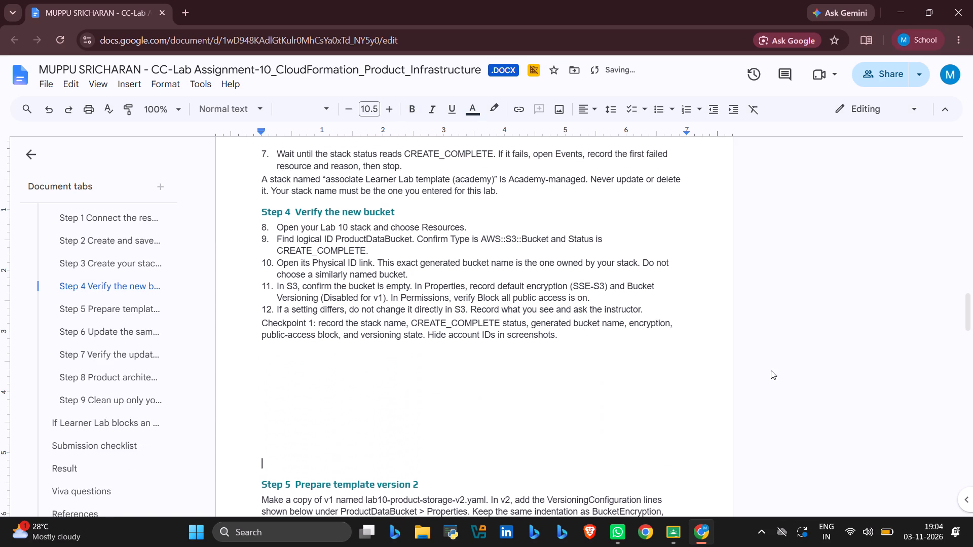
{"action": "left_click", "coordinate": [574, 331]}
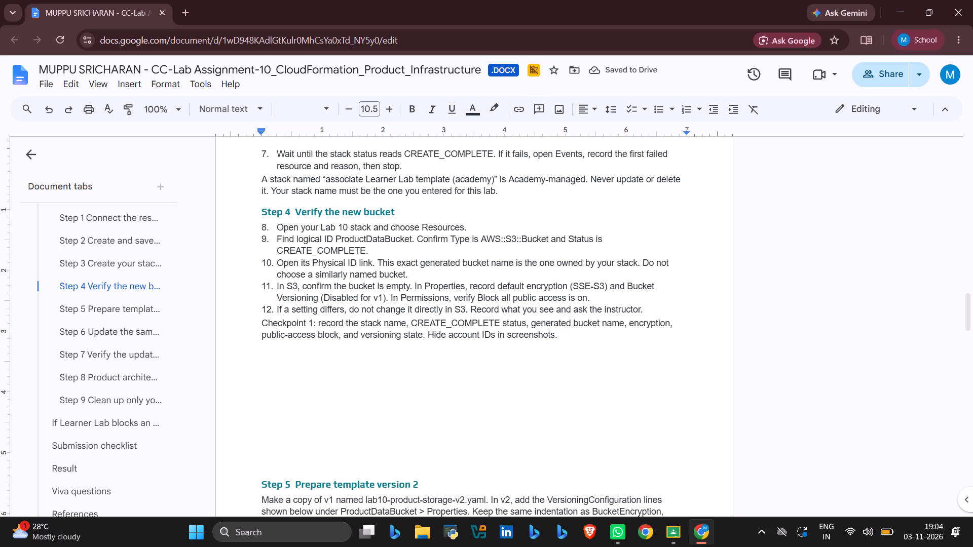
{"action": "key", "text": "shift+Return"}
Insert two blank lines above the Cloud Computing Laboratory title on the first page.
{"action": "scroll", "coordinate": [545, 353], "scroll_direction": "up", "scroll_amount": 7}
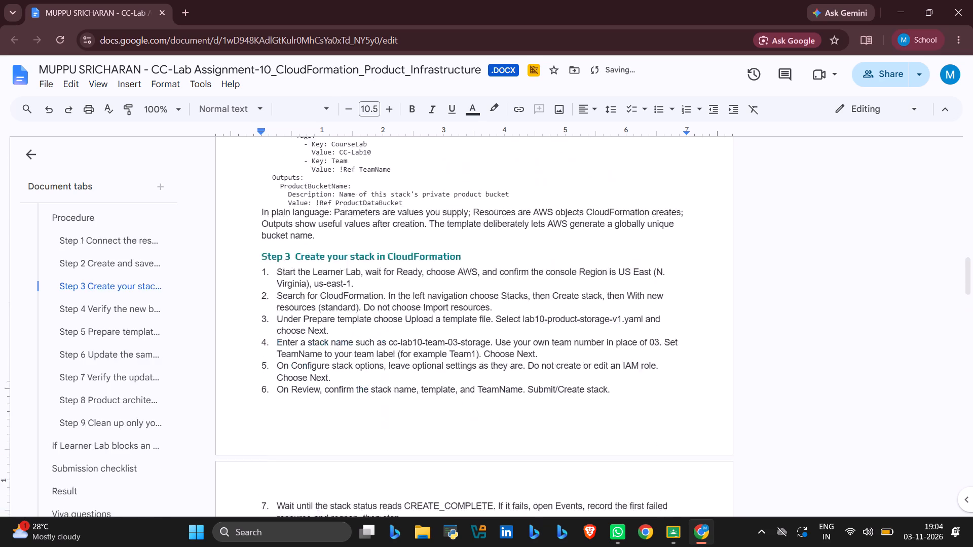
{"action": "scroll", "coordinate": [545, 353], "scroll_direction": "up", "scroll_amount": 7}
{"action": "left_click", "coordinate": [456, 187]}
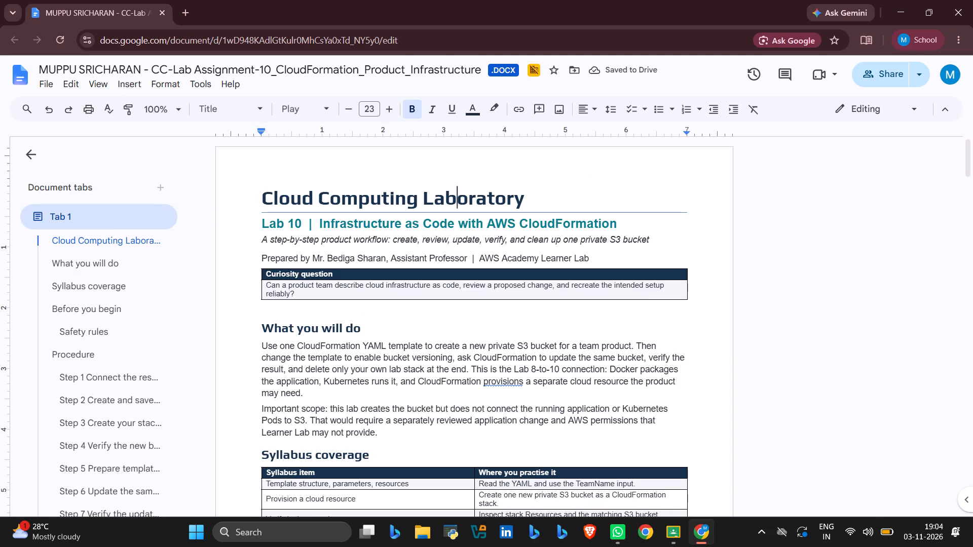
{"action": "left_click", "coordinate": [256, 198]}
{"action": "key", "text": "shift+Return"}
{"action": "key", "text": "shift+Return"}
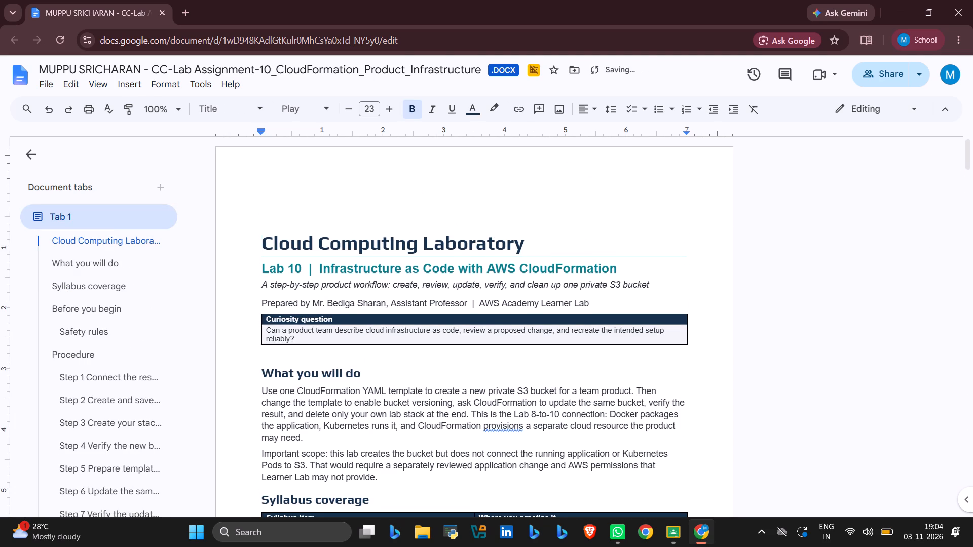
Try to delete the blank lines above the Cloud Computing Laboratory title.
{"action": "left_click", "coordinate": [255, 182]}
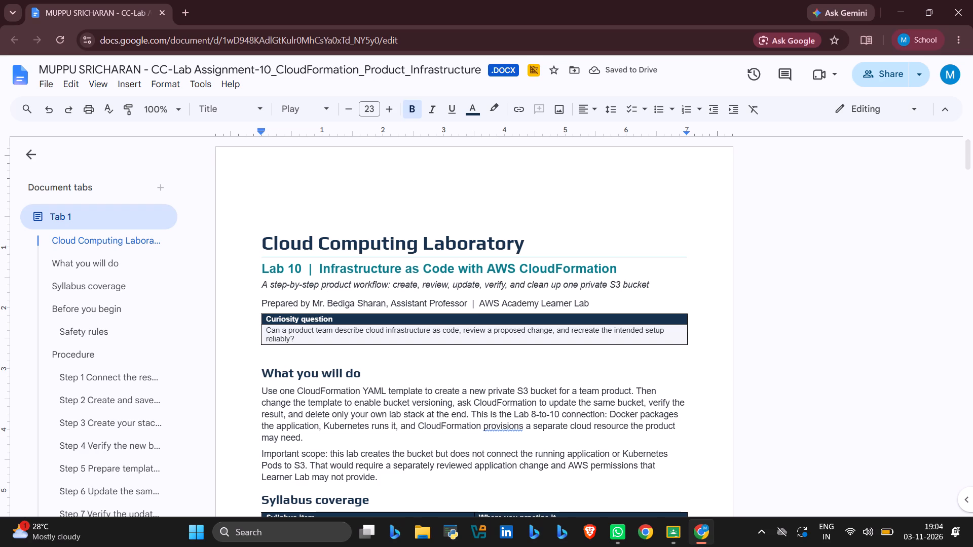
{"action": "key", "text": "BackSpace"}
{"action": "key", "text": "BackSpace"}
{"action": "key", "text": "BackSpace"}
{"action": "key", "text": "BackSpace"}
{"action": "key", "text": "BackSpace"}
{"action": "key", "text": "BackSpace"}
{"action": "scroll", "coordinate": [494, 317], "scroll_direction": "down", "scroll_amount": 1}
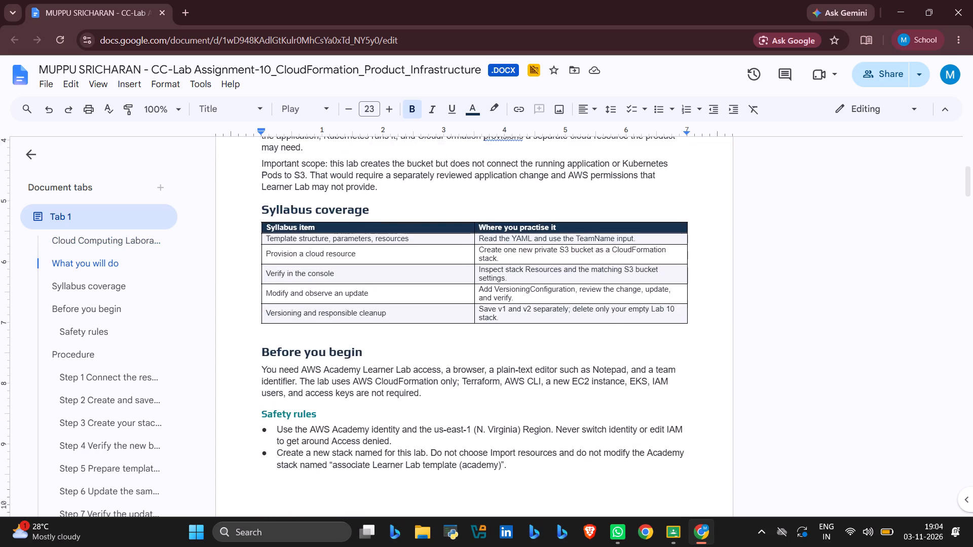
Delete the extra blank line above the Cloud Computing Laboratory title on the first page.
{"action": "scroll", "coordinate": [494, 317], "scroll_direction": "down", "scroll_amount": 1}
{"action": "left_click", "coordinate": [602, 250]}
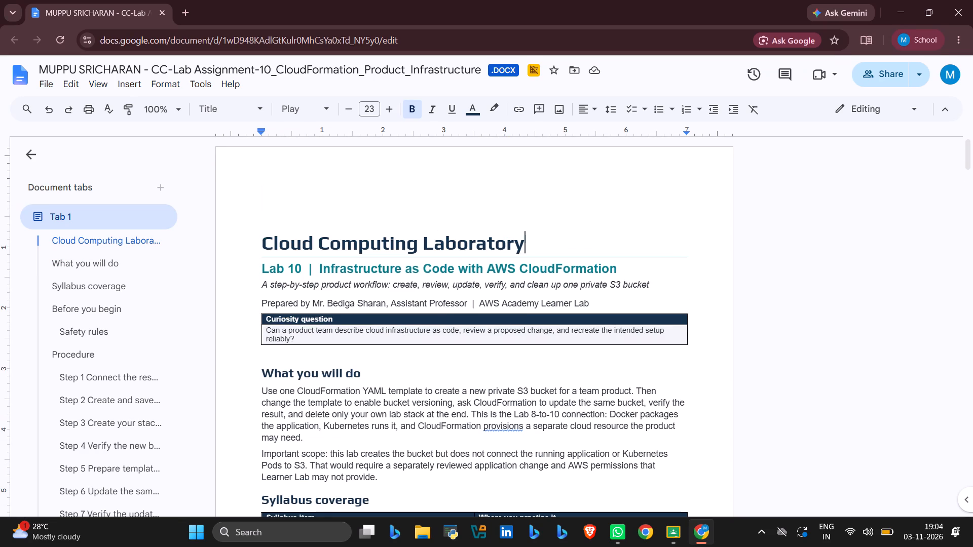
{"action": "left_click", "coordinate": [268, 225]}
{"action": "key", "text": "BackSpace"}
{"action": "key", "text": "BackSpace"}
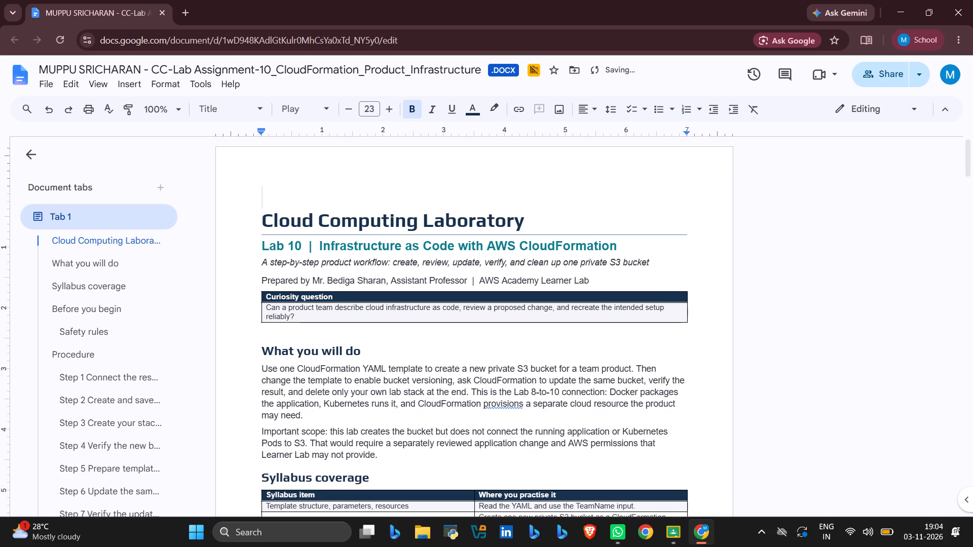
{"action": "key", "text": "BackSpace"}
{"action": "key", "text": "BackSpace"}
Insert two line breaks after the Lab 10 subtitle to make room for student details above the italic description.
{"action": "left_click", "coordinate": [644, 247]}
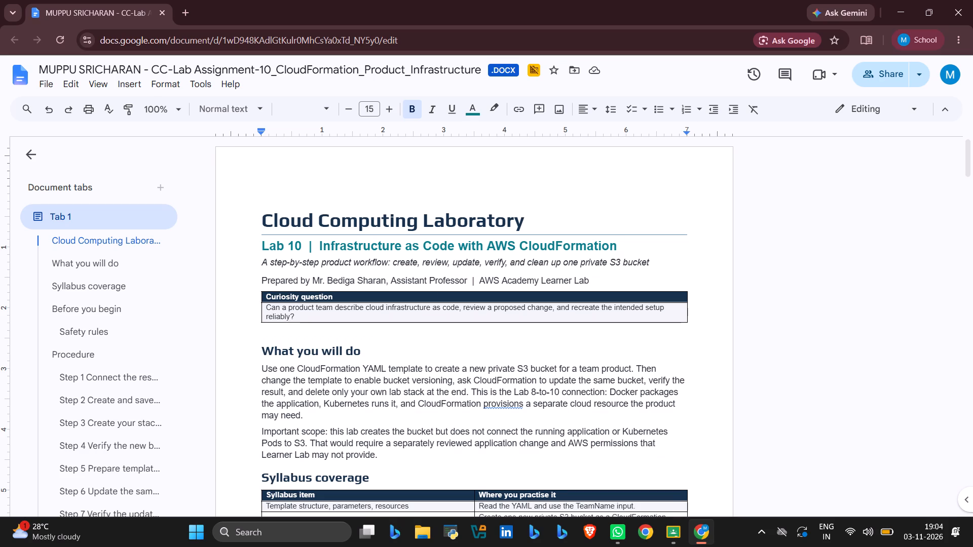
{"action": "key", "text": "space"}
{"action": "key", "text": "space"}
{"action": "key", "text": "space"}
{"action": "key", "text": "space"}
{"action": "key", "text": "shift+Return"}
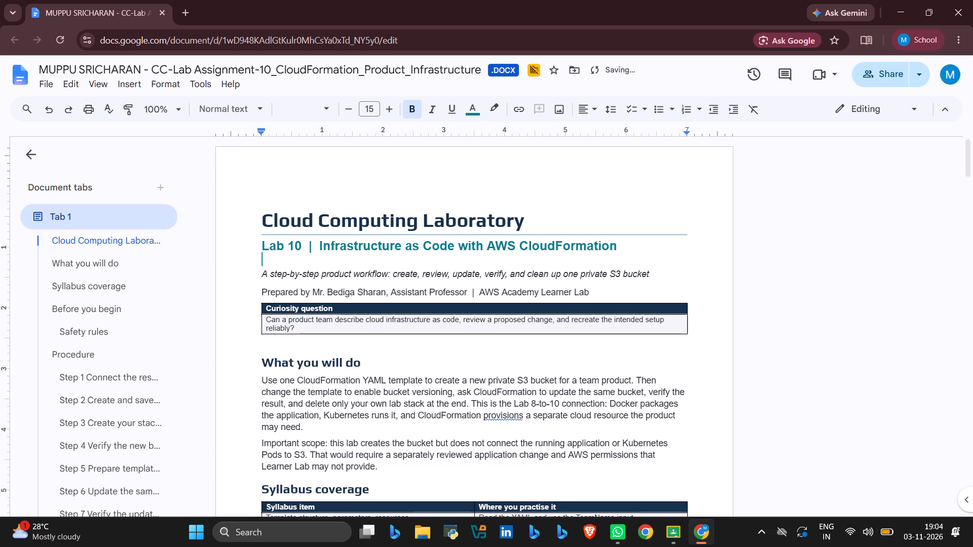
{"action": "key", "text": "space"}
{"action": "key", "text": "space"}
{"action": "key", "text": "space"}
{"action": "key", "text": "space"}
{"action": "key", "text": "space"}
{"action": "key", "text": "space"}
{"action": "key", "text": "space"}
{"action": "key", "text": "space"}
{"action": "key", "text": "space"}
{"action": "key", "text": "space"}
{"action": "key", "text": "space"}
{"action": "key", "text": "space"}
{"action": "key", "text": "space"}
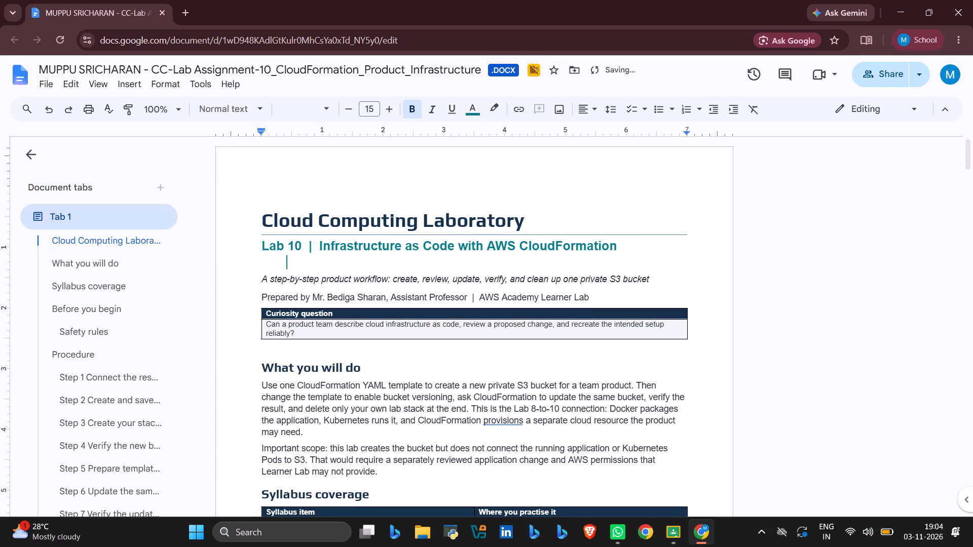
{"action": "key", "text": "shift+Return"}
{"action": "key", "text": "Up"}
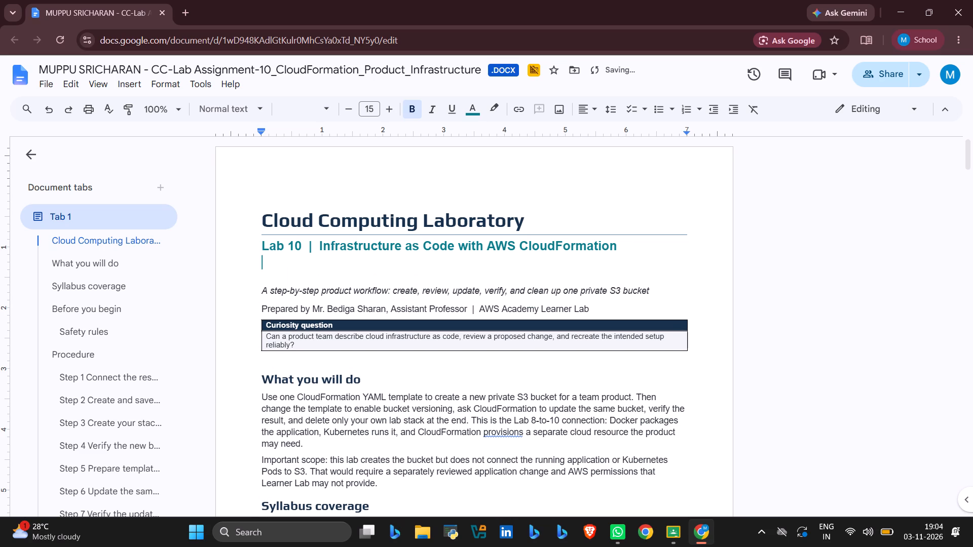
Add a NAME : entry with the student's name, indented far across the first new line under the Lab 10 subtitle.
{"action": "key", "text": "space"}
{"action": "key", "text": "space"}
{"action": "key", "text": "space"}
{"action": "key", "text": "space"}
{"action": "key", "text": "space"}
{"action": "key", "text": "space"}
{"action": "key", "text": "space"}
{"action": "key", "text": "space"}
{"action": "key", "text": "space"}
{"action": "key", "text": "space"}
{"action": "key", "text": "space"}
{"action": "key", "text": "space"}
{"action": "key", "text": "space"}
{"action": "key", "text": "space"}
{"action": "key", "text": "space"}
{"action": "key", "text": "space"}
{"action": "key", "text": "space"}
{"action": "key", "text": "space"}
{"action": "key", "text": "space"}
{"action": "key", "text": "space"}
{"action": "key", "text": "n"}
{"action": "key", "text": "BackSpace"}
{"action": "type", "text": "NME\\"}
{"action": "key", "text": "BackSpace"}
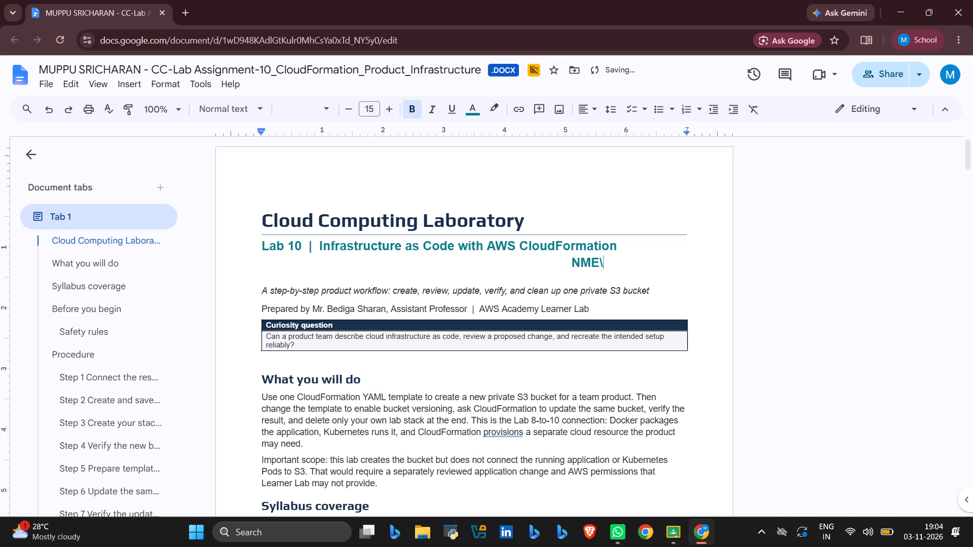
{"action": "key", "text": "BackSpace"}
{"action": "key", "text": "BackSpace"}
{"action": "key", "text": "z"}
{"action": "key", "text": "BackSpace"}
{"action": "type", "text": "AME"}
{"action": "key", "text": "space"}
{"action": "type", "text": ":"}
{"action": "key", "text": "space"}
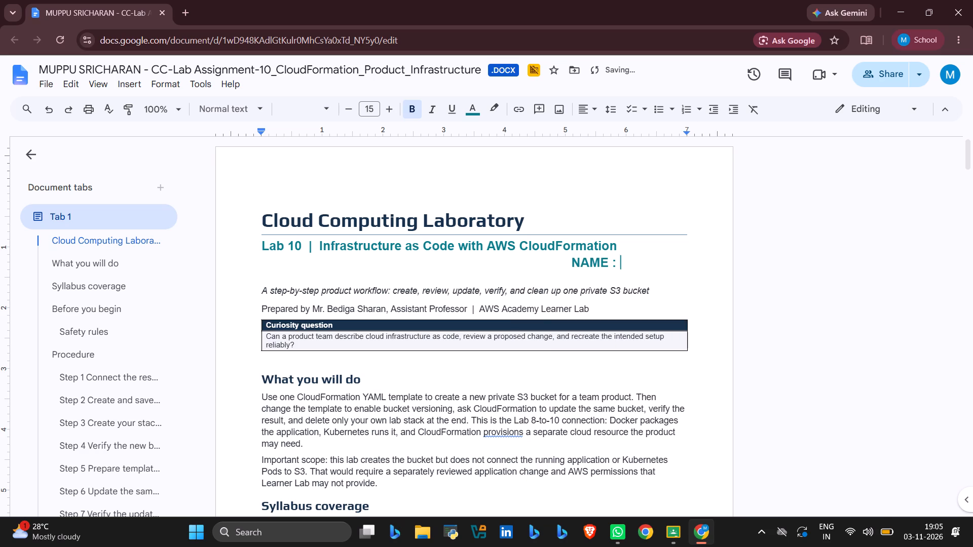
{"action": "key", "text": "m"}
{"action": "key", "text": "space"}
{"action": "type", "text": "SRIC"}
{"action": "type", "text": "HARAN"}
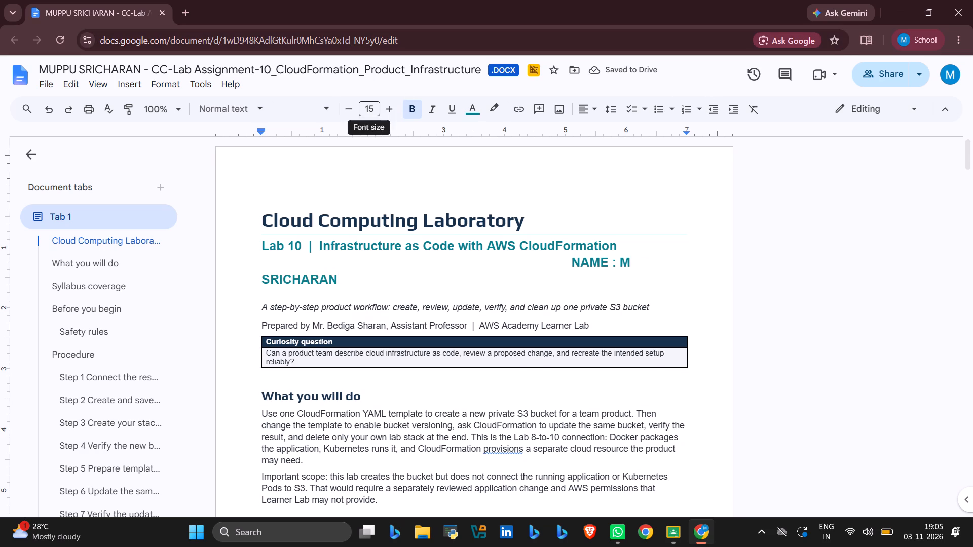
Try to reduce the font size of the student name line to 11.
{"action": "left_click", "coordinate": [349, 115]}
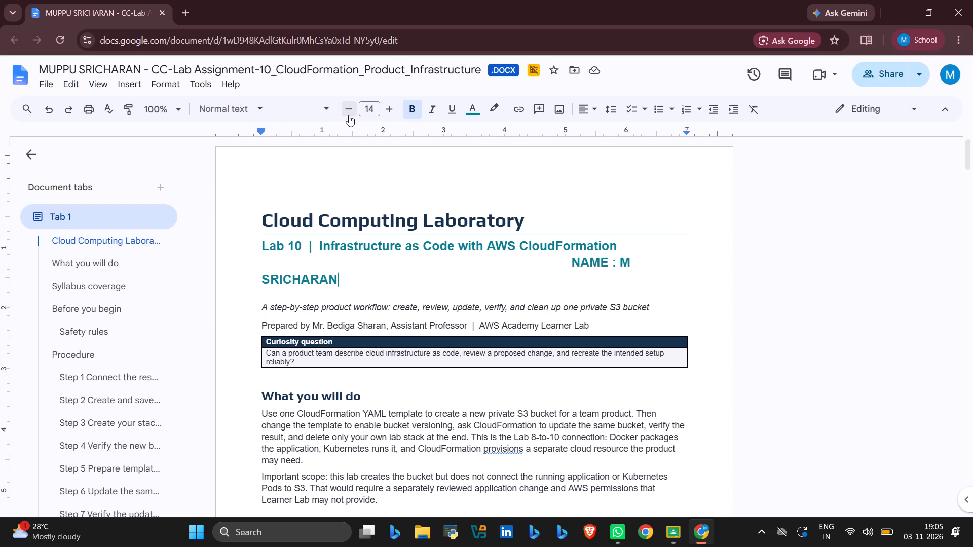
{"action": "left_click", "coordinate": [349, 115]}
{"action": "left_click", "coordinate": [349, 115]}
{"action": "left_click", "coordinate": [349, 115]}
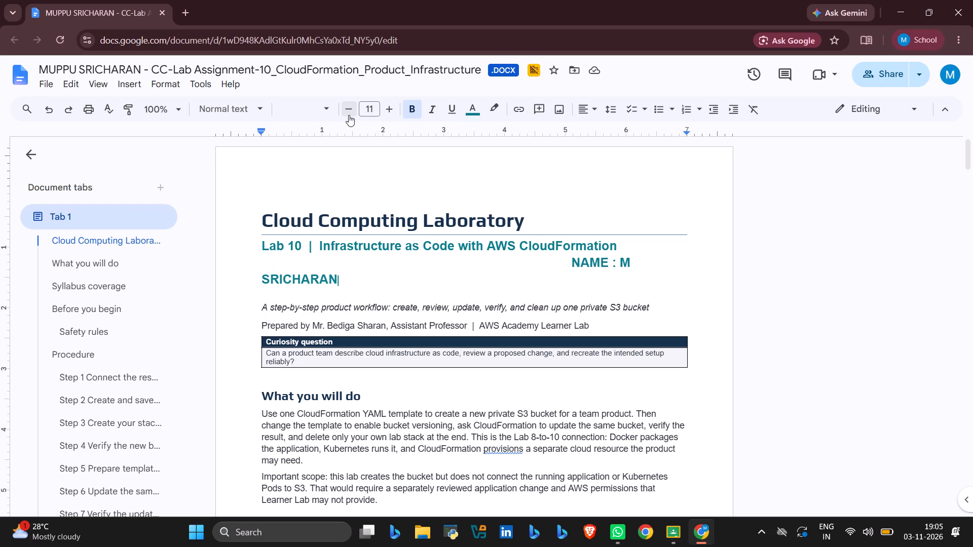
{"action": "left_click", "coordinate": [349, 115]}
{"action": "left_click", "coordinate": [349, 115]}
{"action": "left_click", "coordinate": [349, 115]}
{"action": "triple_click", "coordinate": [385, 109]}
Set the font size of the whole NAME line to 14 so the entry fits on one line.
{"action": "left_click_drag", "start_coordinate": [338, 283], "coordinate": [239, 256]}
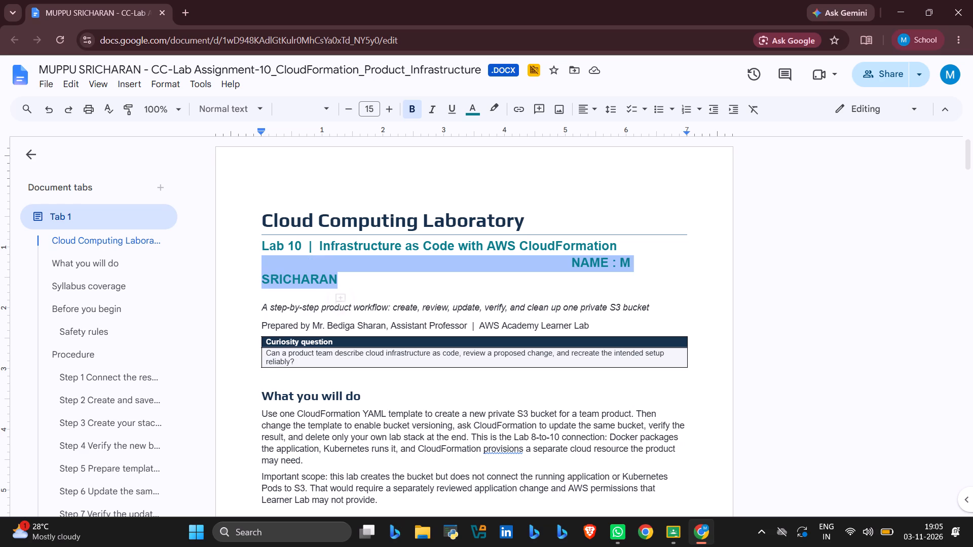
{"action": "left_click", "coordinate": [346, 104]}
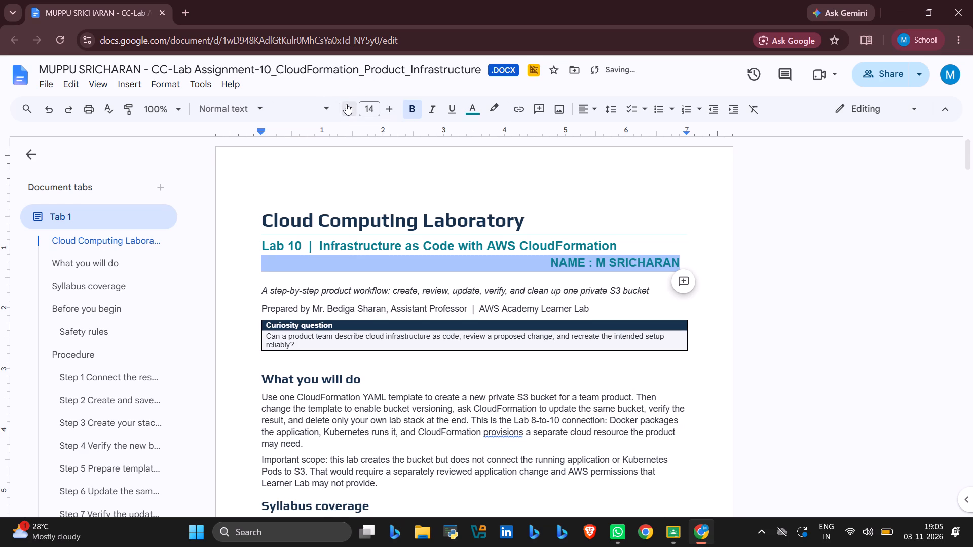
{"action": "left_click", "coordinate": [505, 171]}
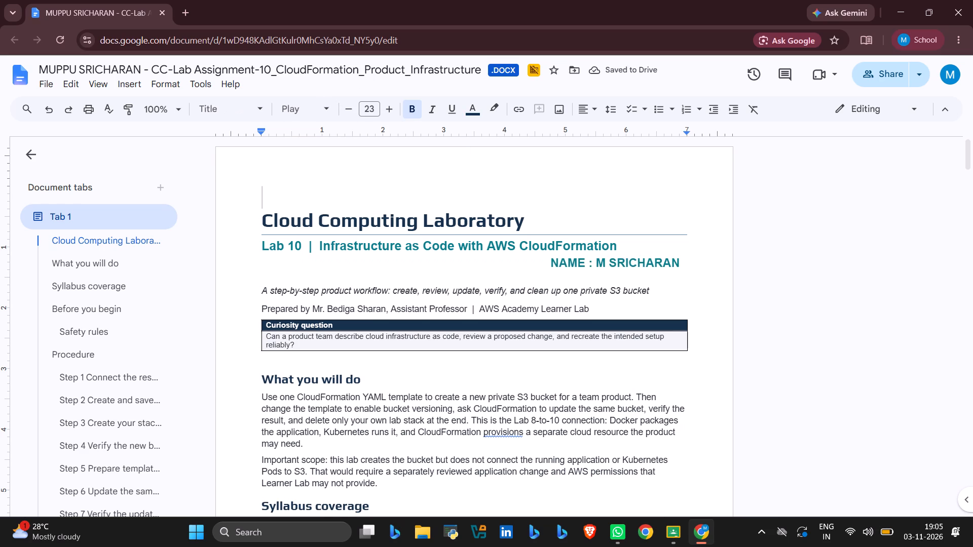
Add an ENROLL: label on the blank line below the NAME entry, indented to line up with it.
{"action": "left_click", "coordinate": [564, 278]}
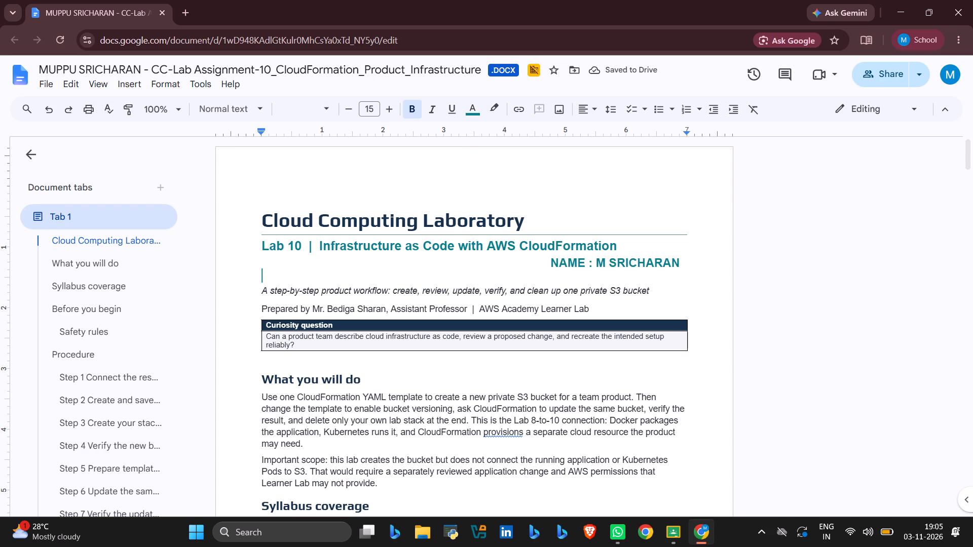
{"action": "key", "text": "Tab"}
{"action": "key", "text": "Tab"}
{"action": "key", "text": "Tab"}
{"action": "key", "text": "Tab"}
{"action": "key", "text": "Tab"}
{"action": "key", "text": "Tab"}
{"action": "key", "text": "Tab"}
{"action": "key", "text": "Tab"}
{"action": "key", "text": "Tab"}
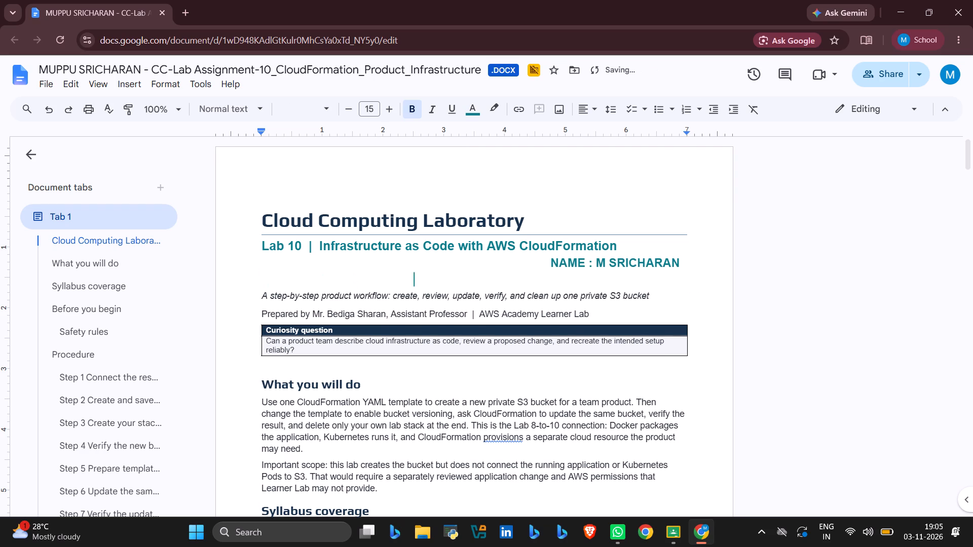
{"action": "key", "text": "Tab"}
{"action": "key", "text": "BackSpace"}
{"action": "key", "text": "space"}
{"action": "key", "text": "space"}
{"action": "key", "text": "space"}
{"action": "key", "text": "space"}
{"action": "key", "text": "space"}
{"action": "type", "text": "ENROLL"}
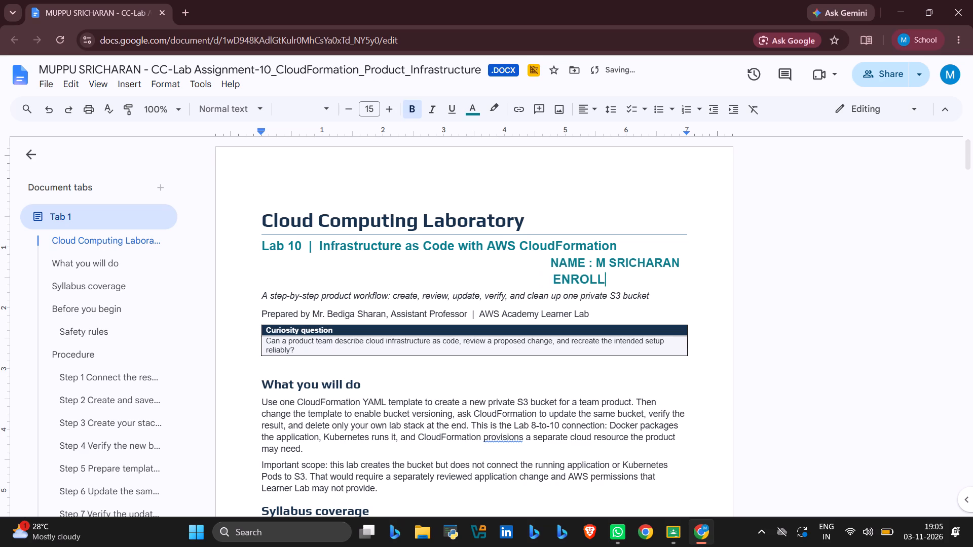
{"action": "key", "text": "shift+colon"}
Set the font size of the ENROLL: label to 12.
{"action": "left_click_drag", "start_coordinate": [553, 277], "coordinate": [607, 281]}
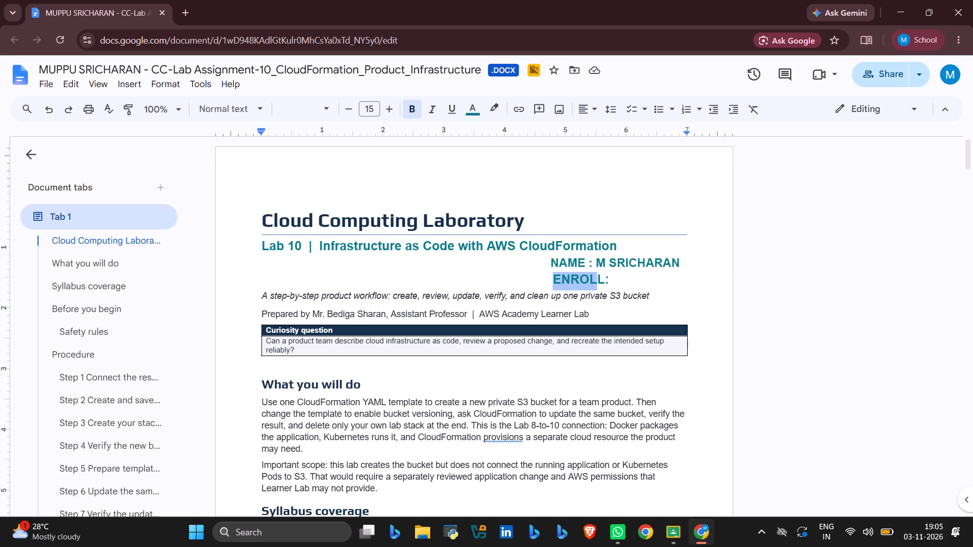
{"action": "left_click_drag", "start_coordinate": [607, 281], "coordinate": [610, 281]}
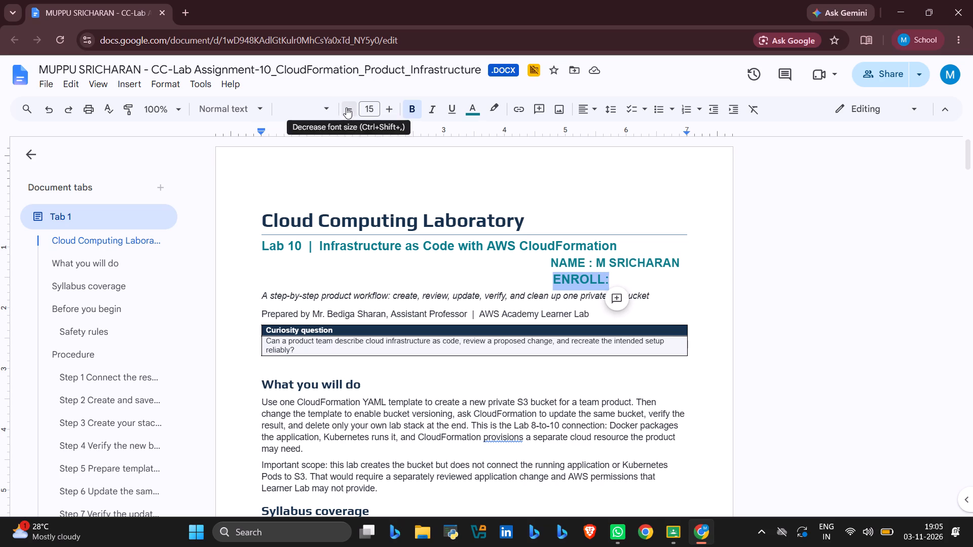
{"action": "left_click", "coordinate": [346, 107]}
{"action": "left_click", "coordinate": [346, 107]}
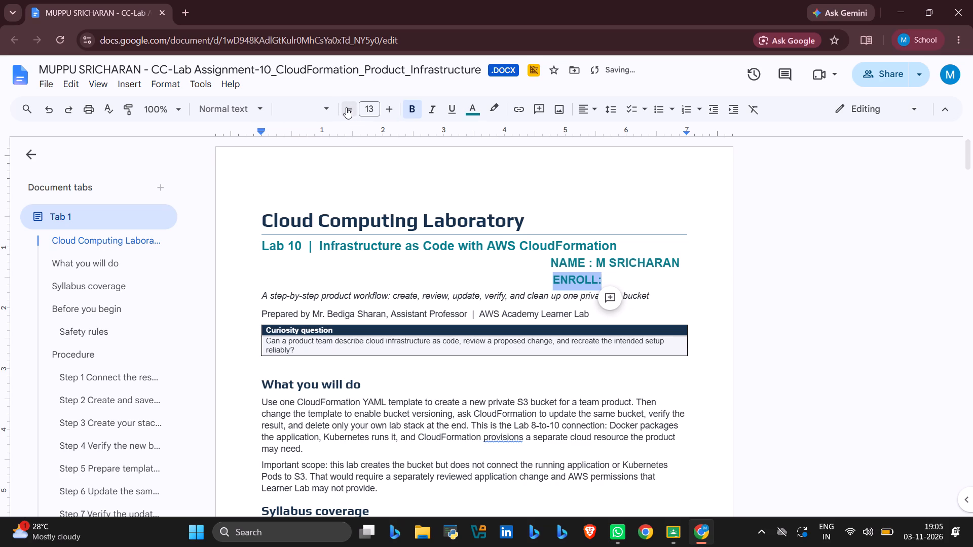
{"action": "left_click", "coordinate": [346, 107]}
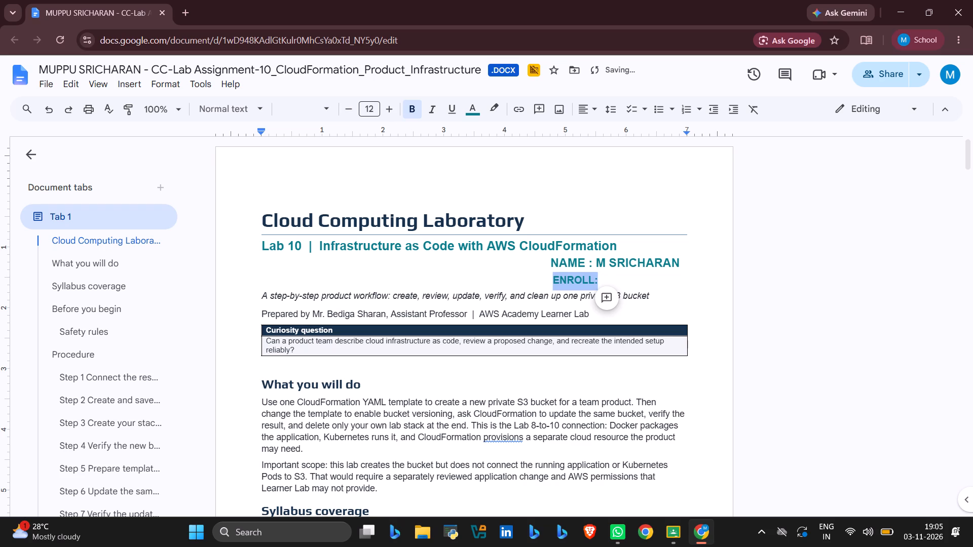
Enter the student's enrollment number directly after the ENROLL: label.
{"action": "left_click", "coordinate": [606, 276]}
{"action": "right_click", "coordinate": [606, 276]}
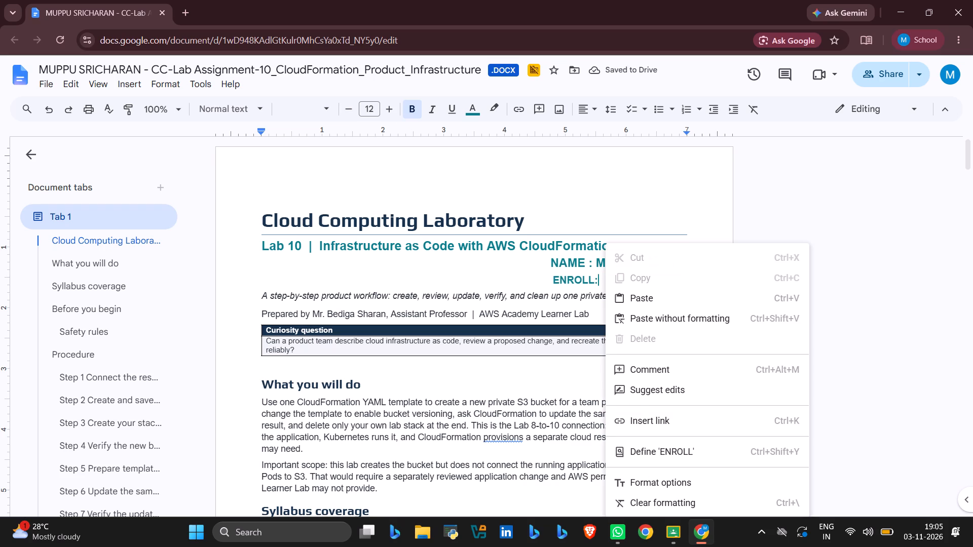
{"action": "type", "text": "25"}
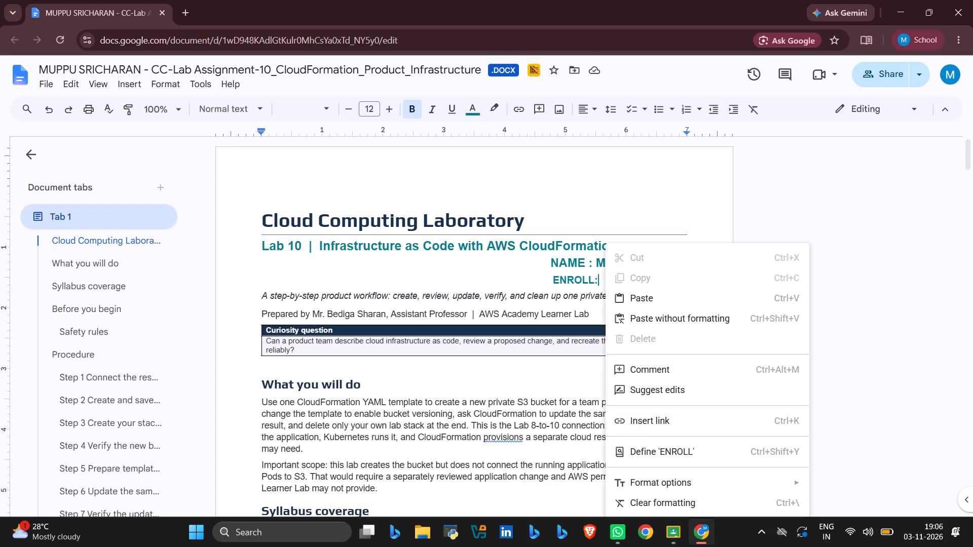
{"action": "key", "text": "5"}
{"action": "left_click", "coordinate": [601, 282]}
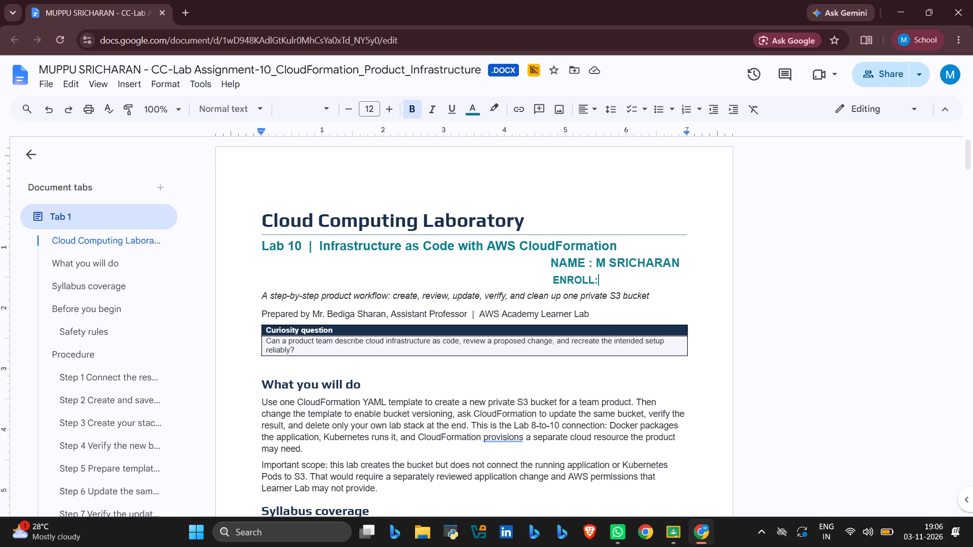
{"action": "left_click", "coordinate": [601, 282]}
{"action": "left_click", "coordinate": [601, 282]}
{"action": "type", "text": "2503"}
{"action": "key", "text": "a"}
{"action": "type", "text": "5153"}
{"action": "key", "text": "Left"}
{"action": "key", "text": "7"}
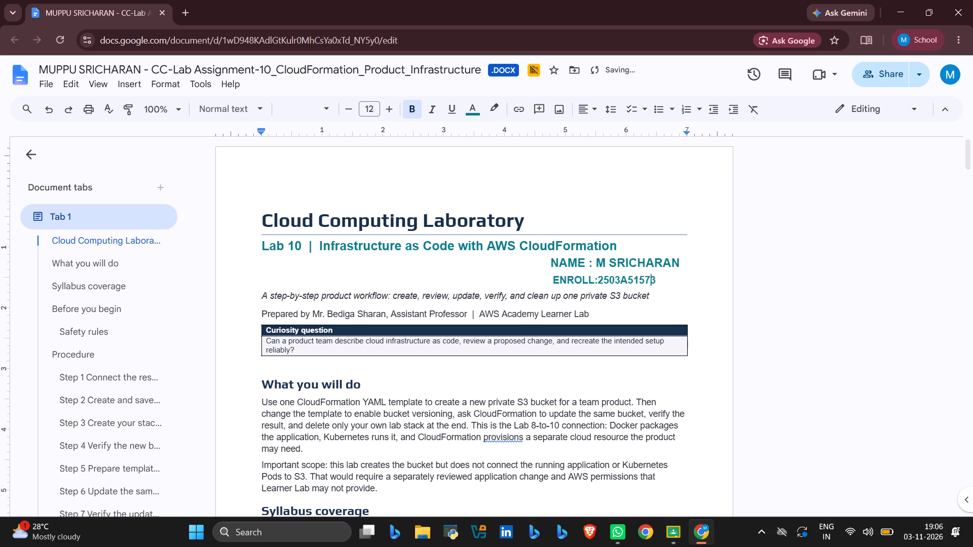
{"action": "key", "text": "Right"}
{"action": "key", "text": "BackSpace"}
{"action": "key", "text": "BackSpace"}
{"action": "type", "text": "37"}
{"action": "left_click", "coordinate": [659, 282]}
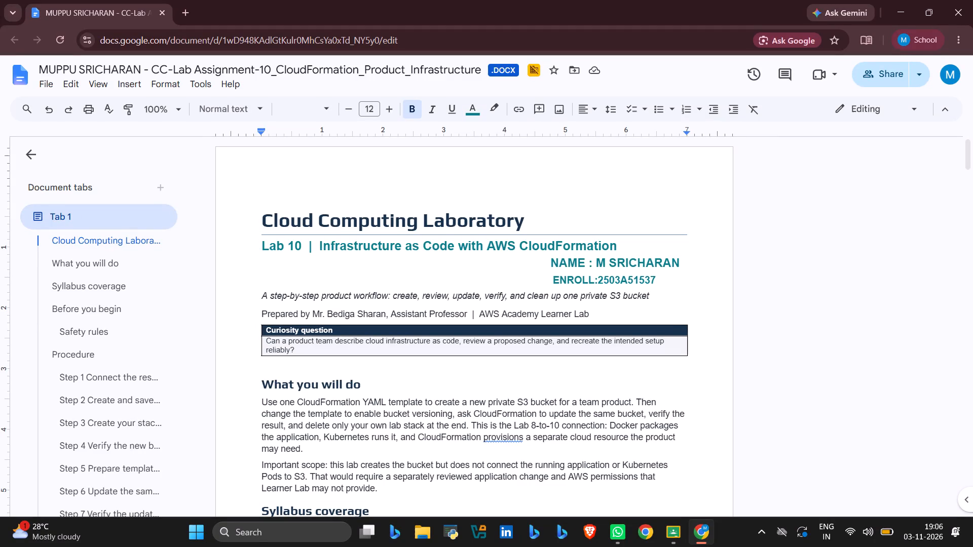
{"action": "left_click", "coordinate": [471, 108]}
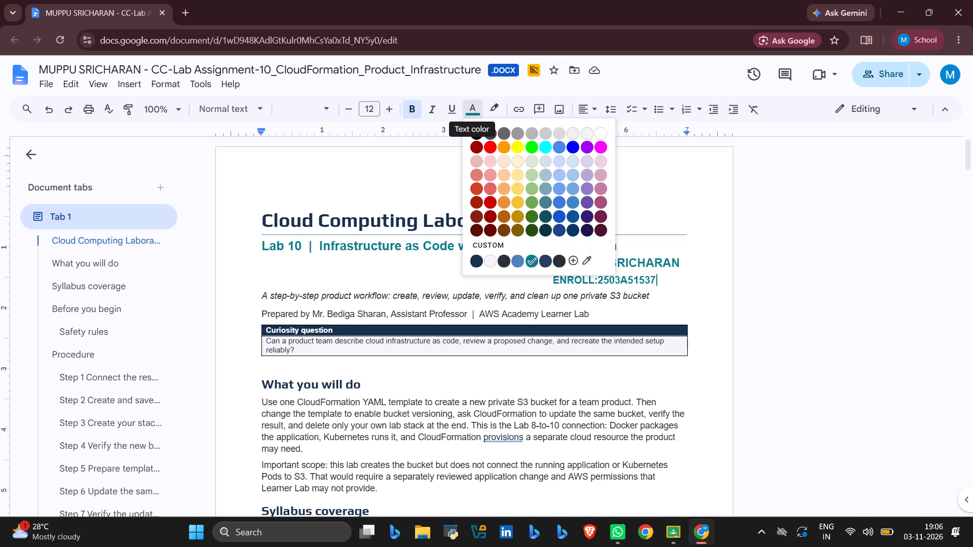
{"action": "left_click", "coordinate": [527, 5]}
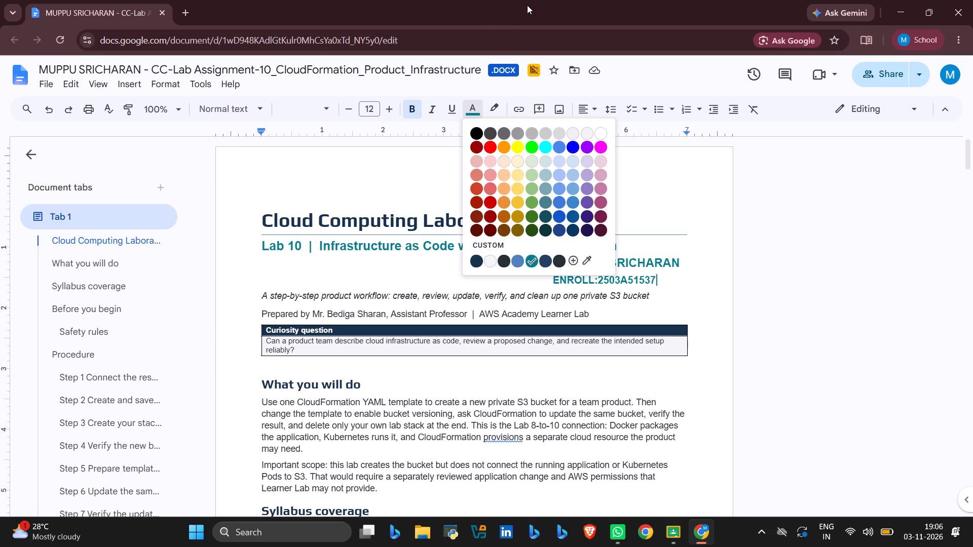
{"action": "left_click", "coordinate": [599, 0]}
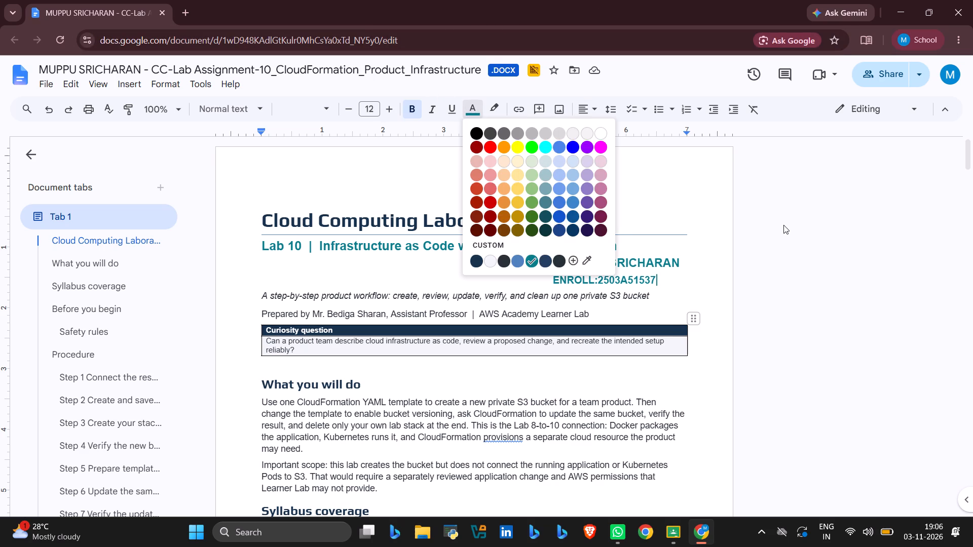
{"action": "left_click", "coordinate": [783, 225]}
Change the text color of both the NAME and ENROLL lines to black.
{"action": "left_click_drag", "start_coordinate": [550, 258], "coordinate": [657, 275]}
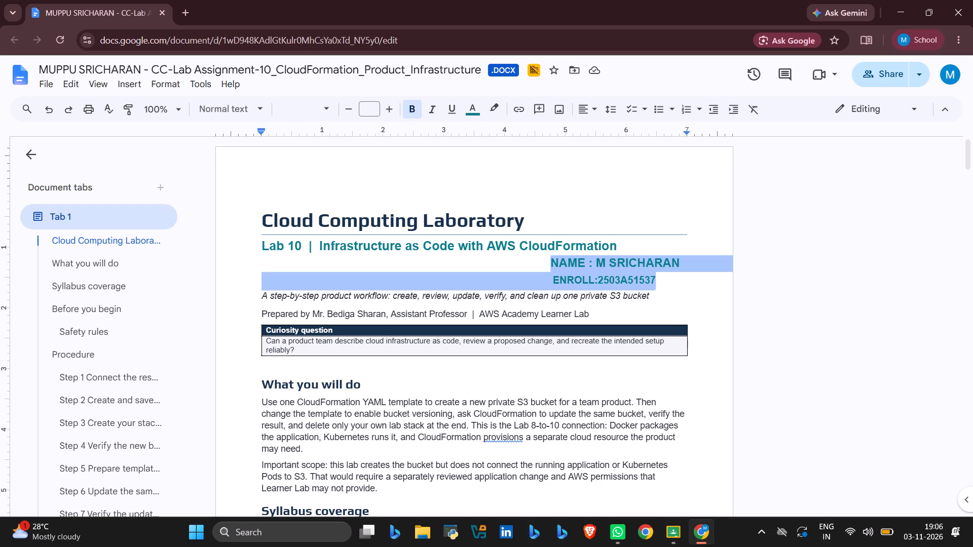
{"action": "left_click", "coordinate": [476, 108]}
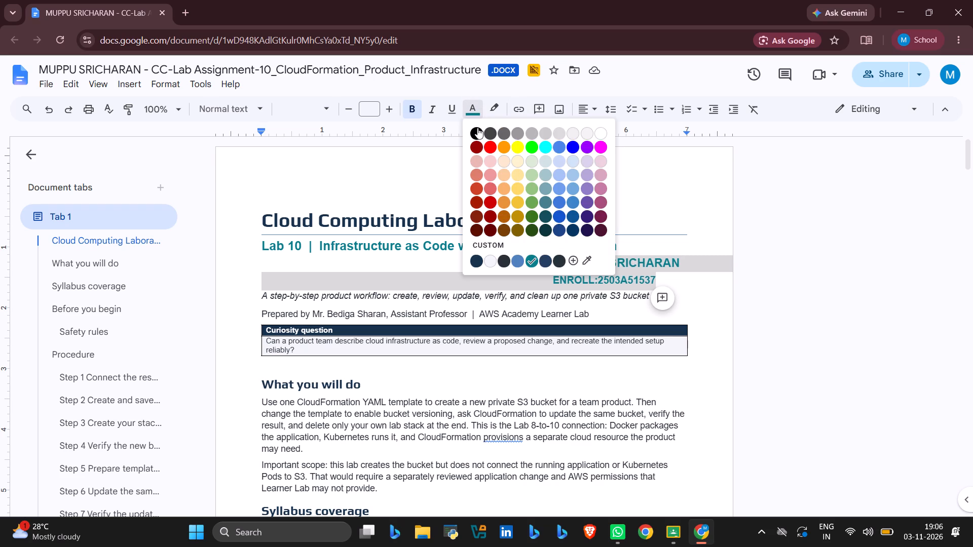
{"action": "left_click", "coordinate": [477, 128]}
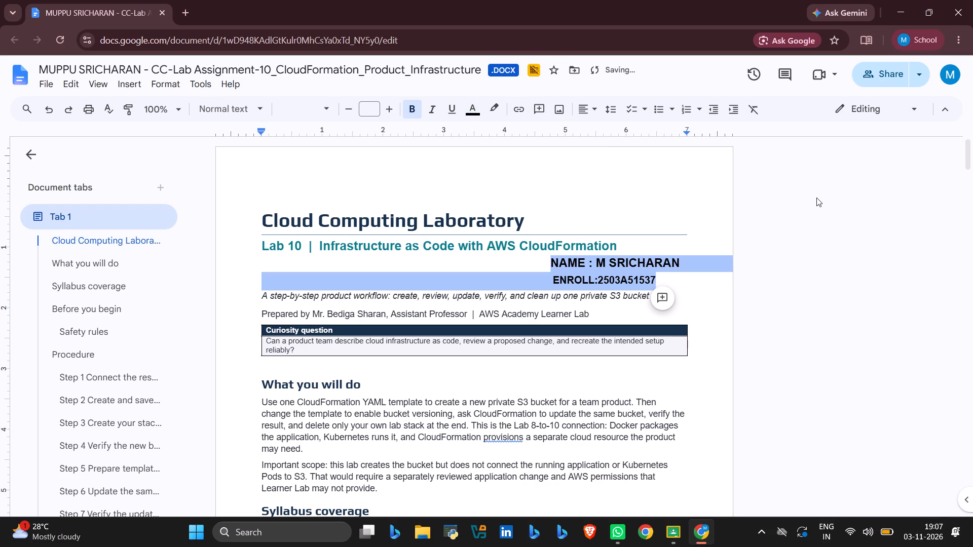
{"action": "left_click", "coordinate": [816, 198]}
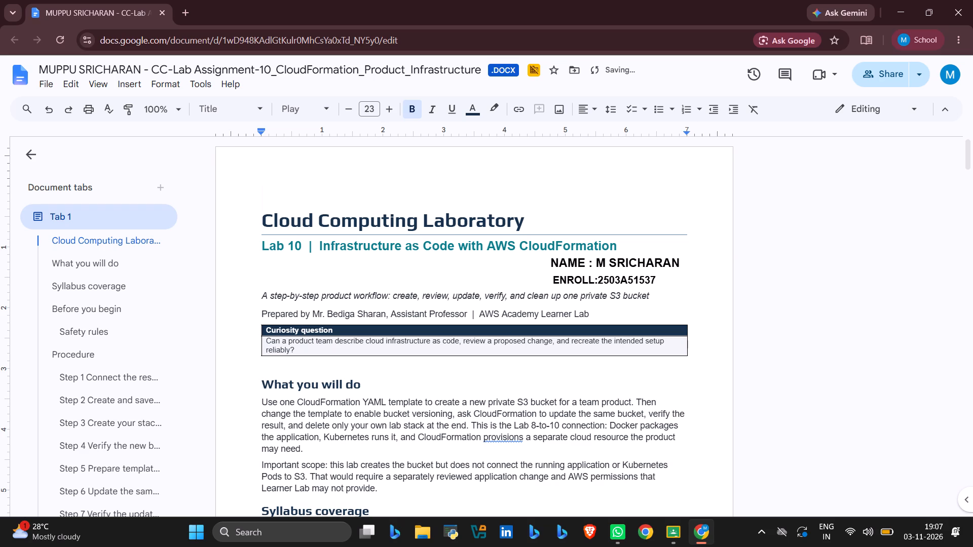
Place the text cursor on the blank line directly below the Checkpoint 1 instructions, before Step 5.
{"action": "scroll", "coordinate": [527, 305], "scroll_direction": "down", "scroll_amount": 3}
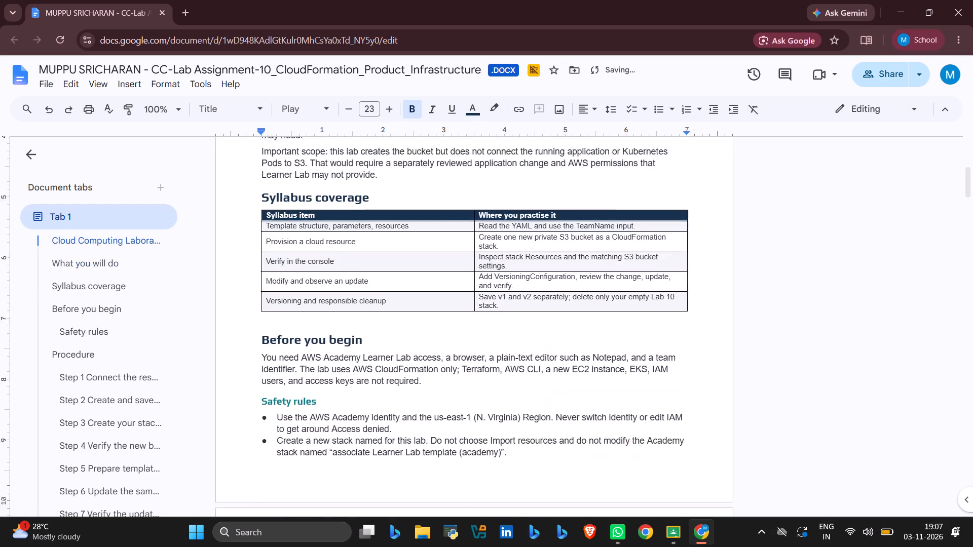
{"action": "scroll", "coordinate": [527, 305], "scroll_direction": "down", "scroll_amount": 8}
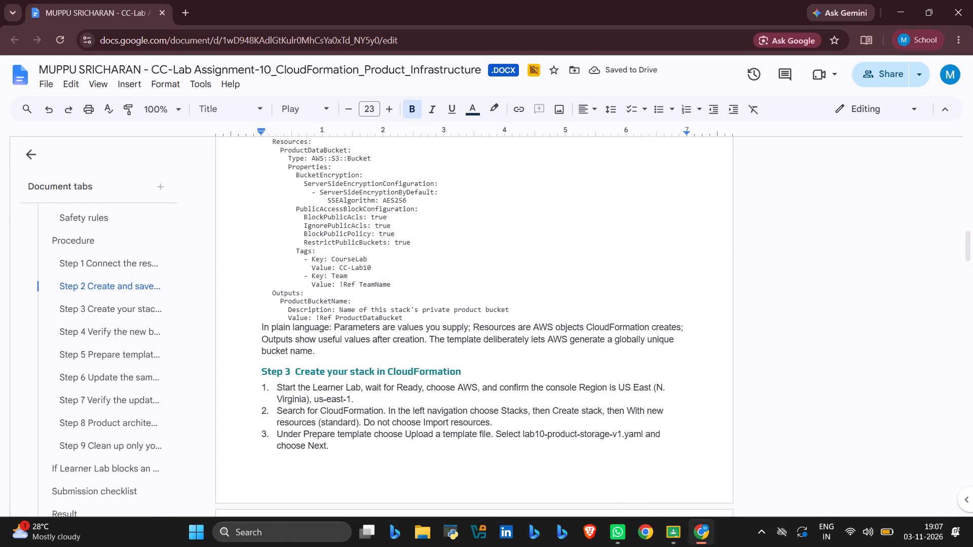
{"action": "scroll", "coordinate": [527, 305], "scroll_direction": "down", "scroll_amount": 5}
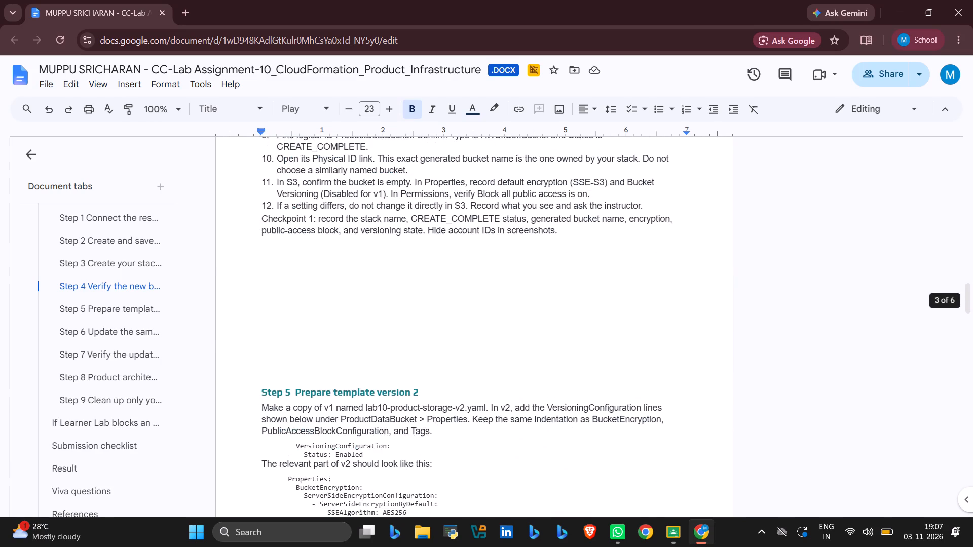
{"action": "scroll", "coordinate": [527, 305], "scroll_direction": "down", "scroll_amount": 1}
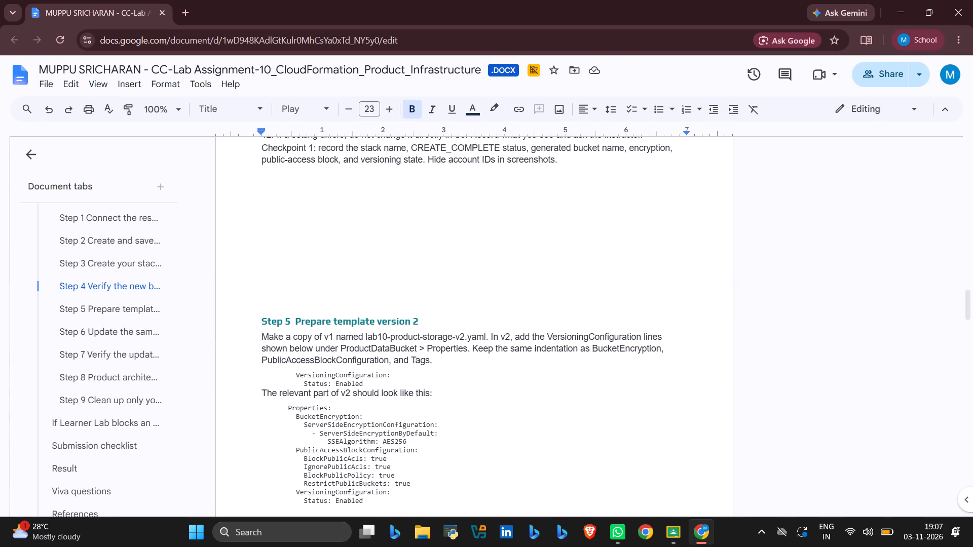
{"action": "left_click", "coordinate": [266, 178]}
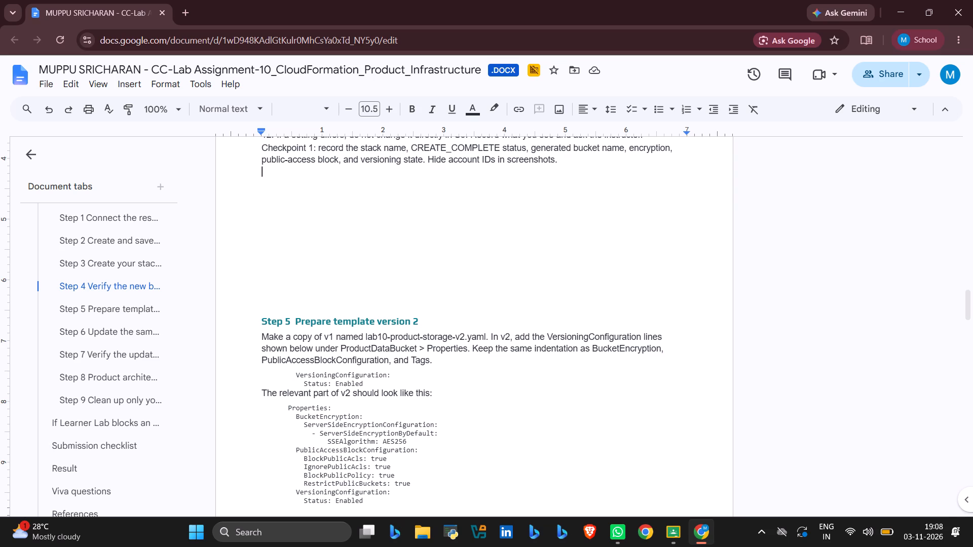
Switch to File Explorer, open the Screenshots folder and examine the 2026-11-02 captures 125604, 115734 and 120059.
{"action": "left_click", "coordinate": [422, 537]}
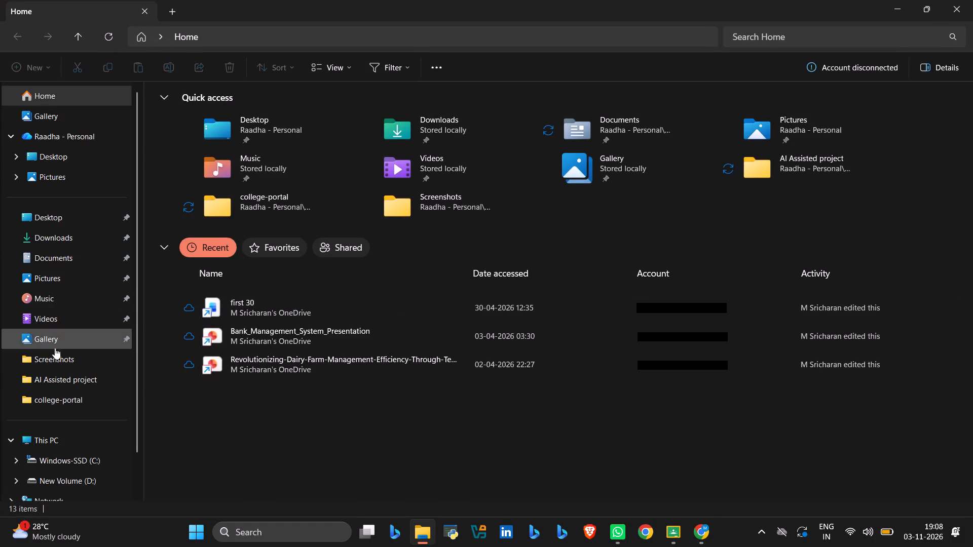
{"action": "left_click", "coordinate": [66, 354]}
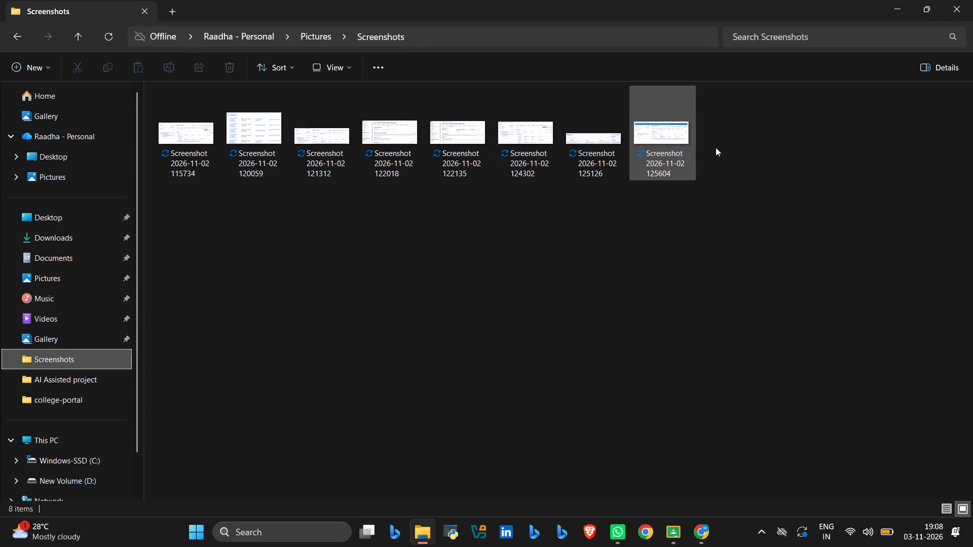
{"action": "double_click", "coordinate": [658, 142]}
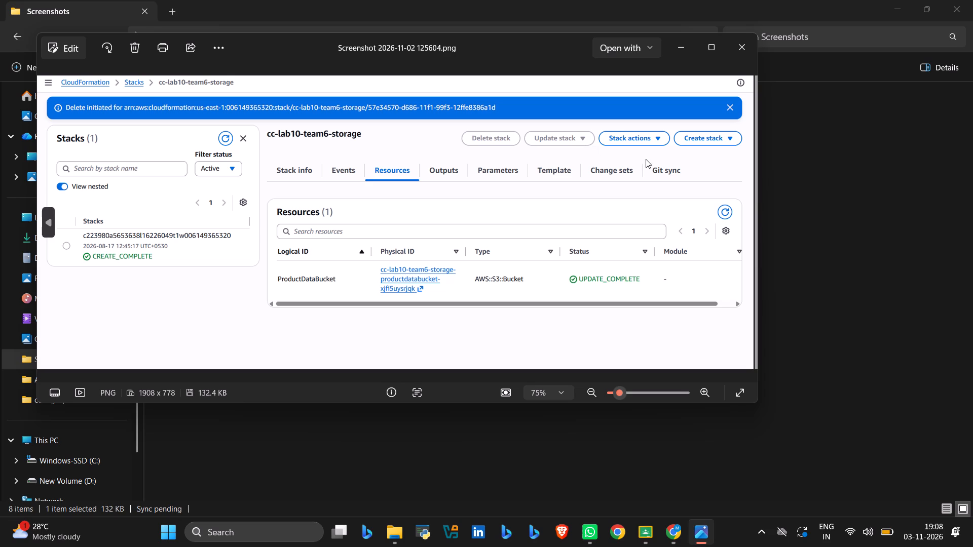
{"action": "scroll", "coordinate": [469, 226], "scroll_direction": "right", "scroll_amount": 3}
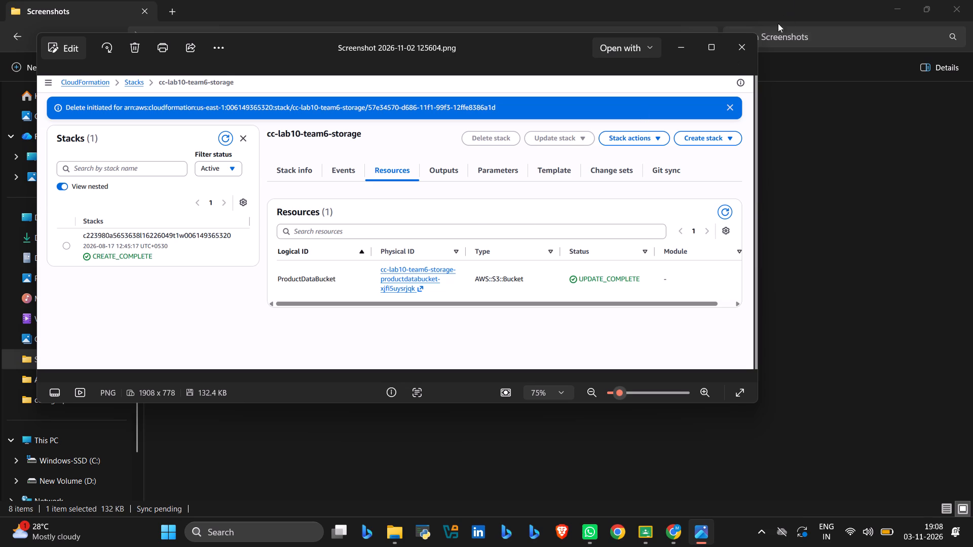
{"action": "left_click_drag", "start_coordinate": [757, 46], "coordinate": [741, 52]}
{"action": "left_click", "coordinate": [724, 52]}
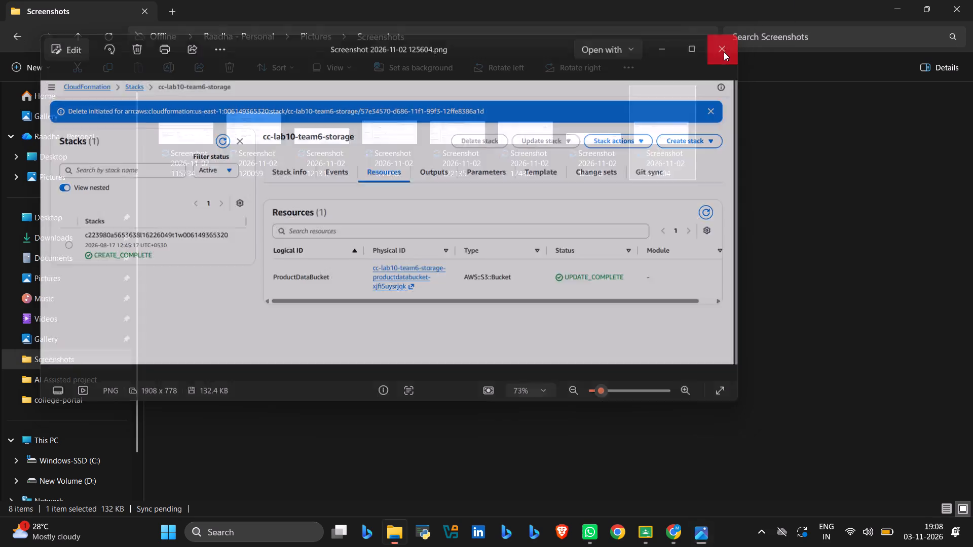
{"action": "double_click", "coordinate": [194, 127]}
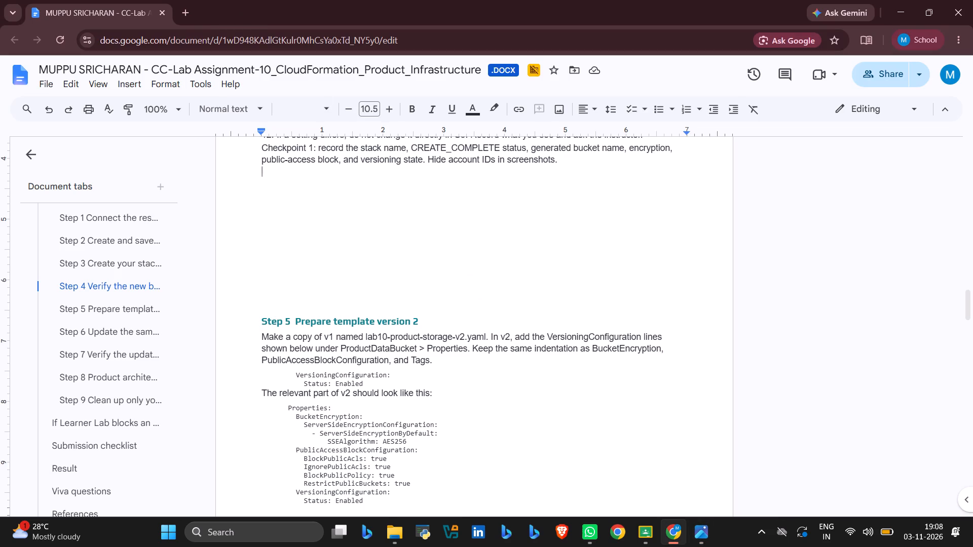
{"action": "scroll", "coordinate": [428, 220], "scroll_direction": "up", "scroll_amount": 1}
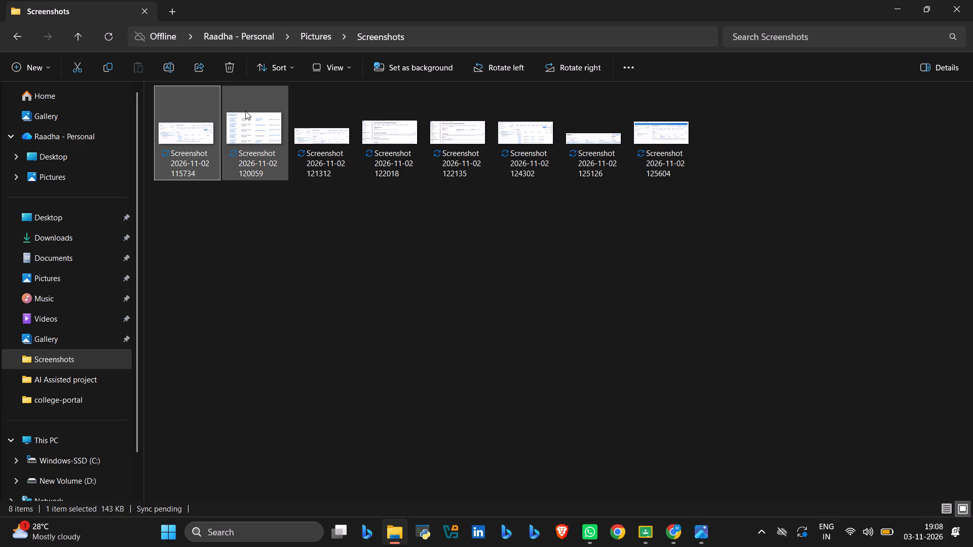
{"action": "double_click", "coordinate": [255, 109]}
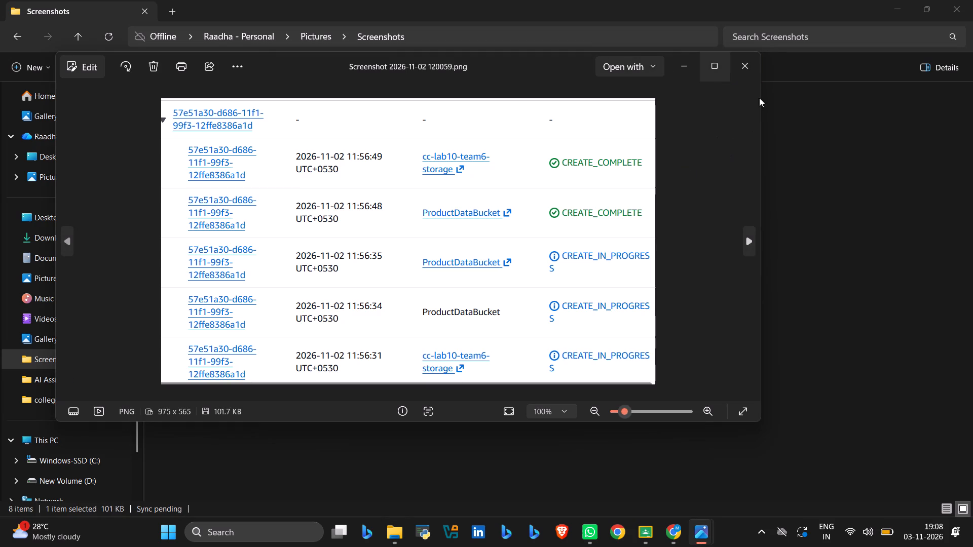
{"action": "left_click", "coordinate": [746, 64]}
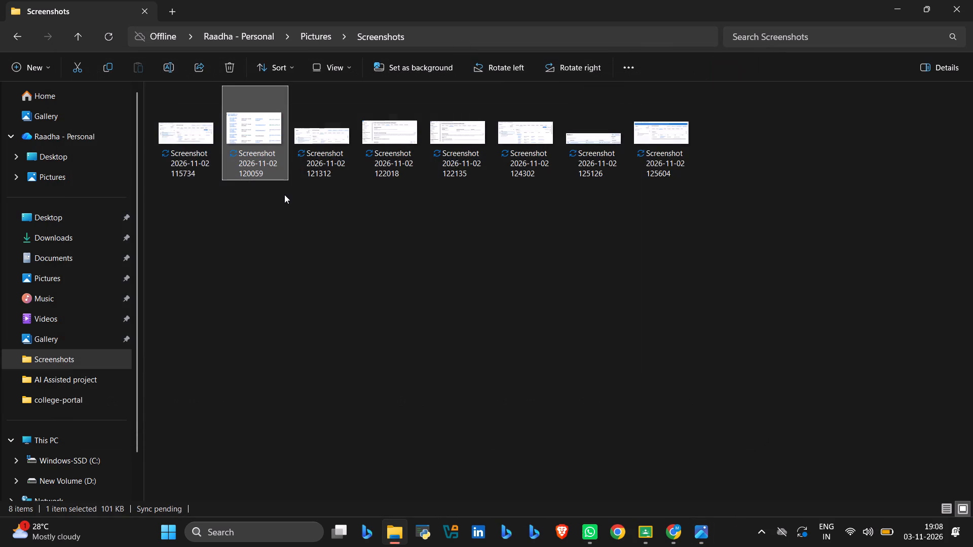
{"action": "left_click", "coordinate": [181, 135]}
{"action": "left_click", "coordinate": [233, 62]}
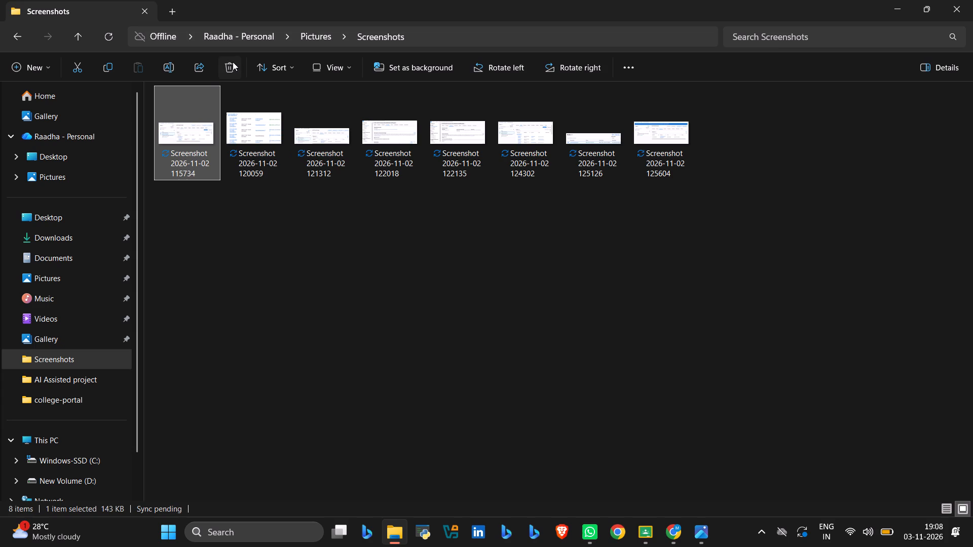
{"action": "left_click", "coordinate": [188, 104]}
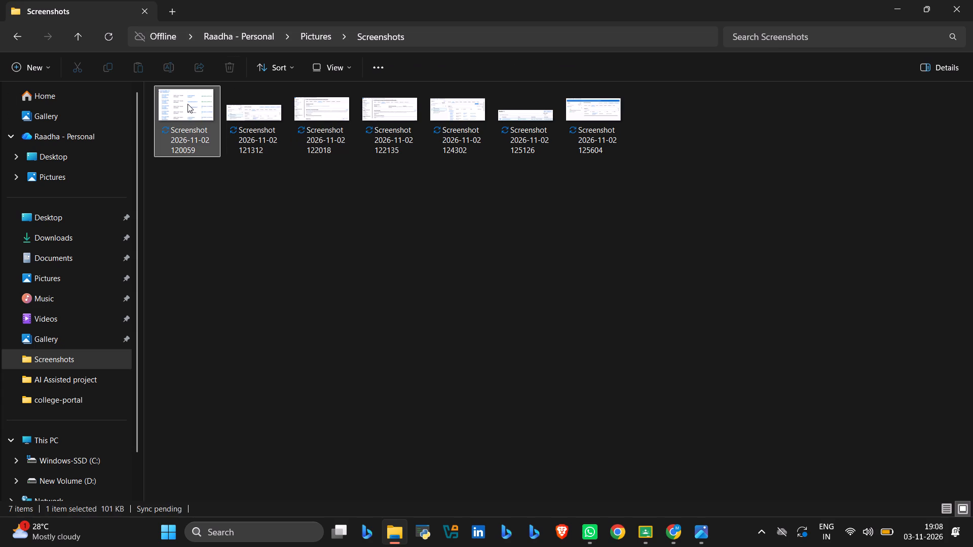
{"action": "key", "text": "ctrl+c"}
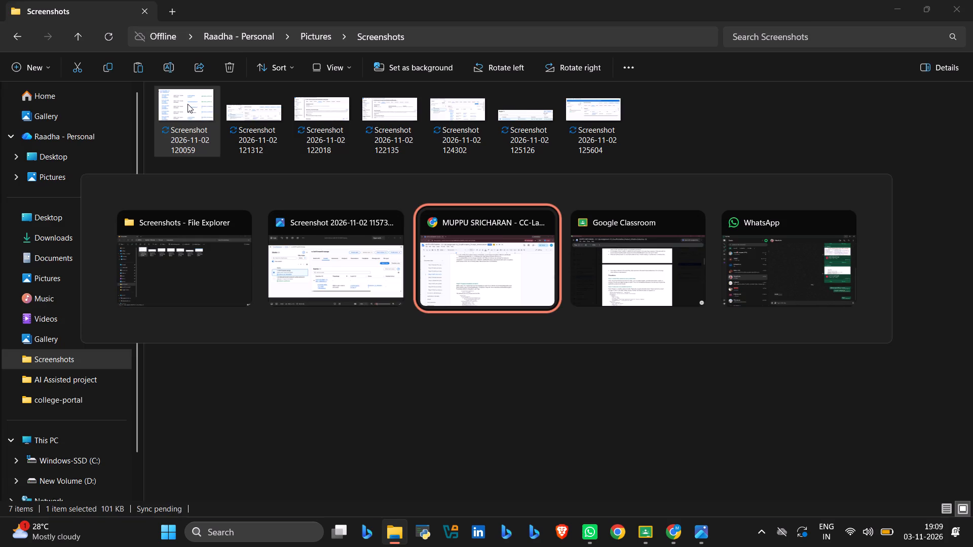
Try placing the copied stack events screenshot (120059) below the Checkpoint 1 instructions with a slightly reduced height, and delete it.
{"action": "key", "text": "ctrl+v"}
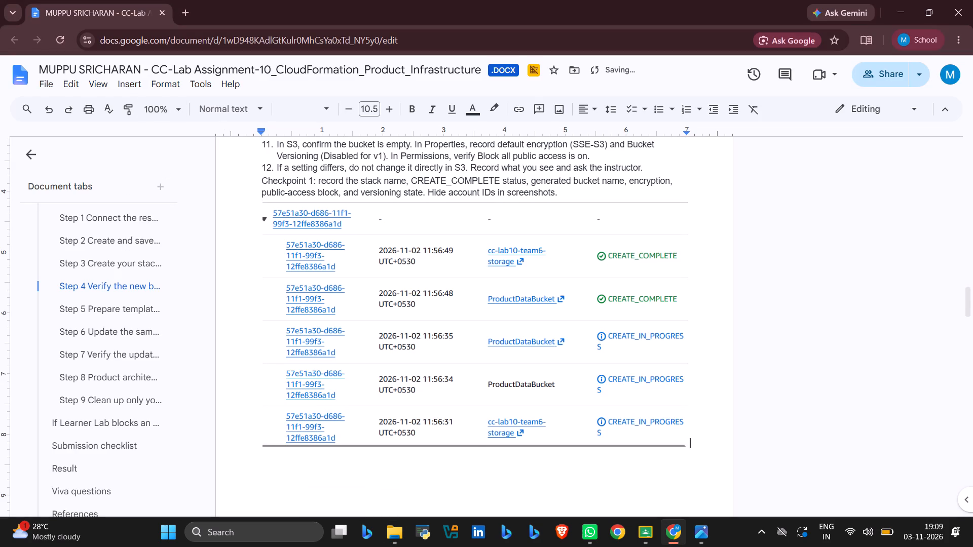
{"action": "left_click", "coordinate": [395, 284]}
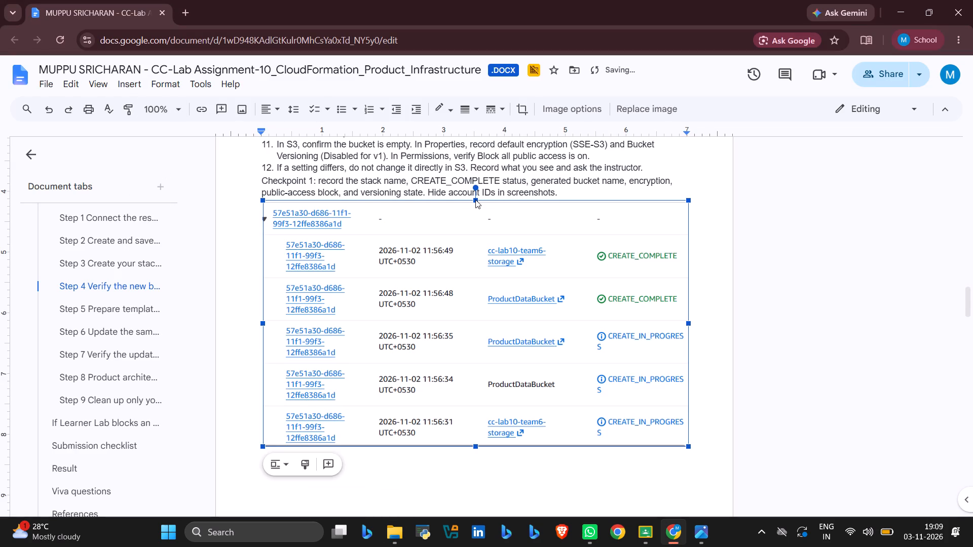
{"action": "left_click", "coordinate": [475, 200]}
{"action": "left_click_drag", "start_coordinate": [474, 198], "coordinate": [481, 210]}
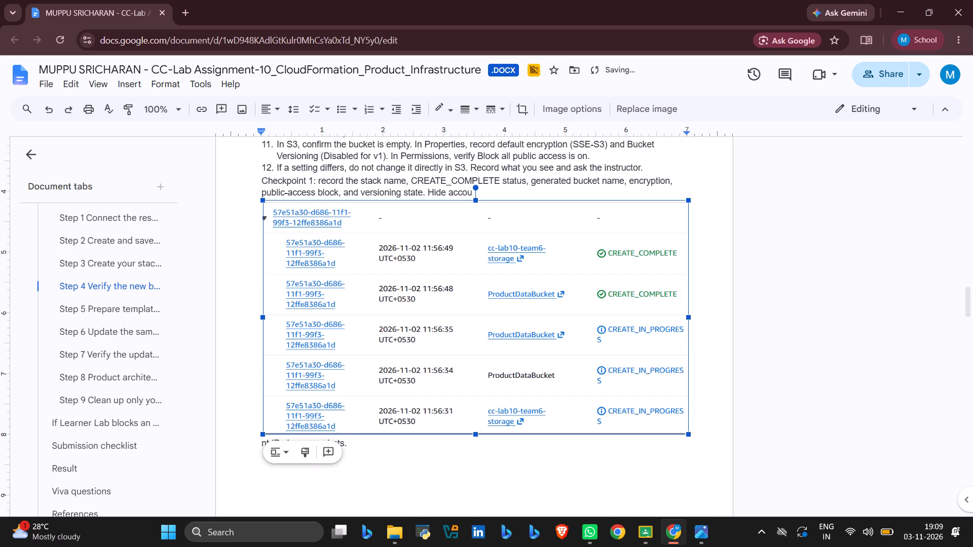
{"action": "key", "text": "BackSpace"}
Remove two blank lines from the gap between the Checkpoint 1 instructions and the Step 5 heading.
{"action": "key", "text": "Right"}
{"action": "key", "text": "Right"}
{"action": "key", "text": "Right"}
{"action": "key", "text": "Right"}
{"action": "key", "text": "Right"}
{"action": "key", "text": "Right"}
{"action": "key", "text": "Right"}
{"action": "key", "text": "Right"}
{"action": "key", "text": "Right"}
{"action": "key", "text": "Right"}
{"action": "key", "text": "Right"}
{"action": "key", "text": "Right"}
{"action": "key", "text": "Right"}
{"action": "key", "text": "Right"}
{"action": "key", "text": "Right"}
{"action": "key", "text": "Right"}
{"action": "key", "text": "Right"}
{"action": "key", "text": "Right"}
{"action": "key", "text": "Right"}
{"action": "key", "text": "Right"}
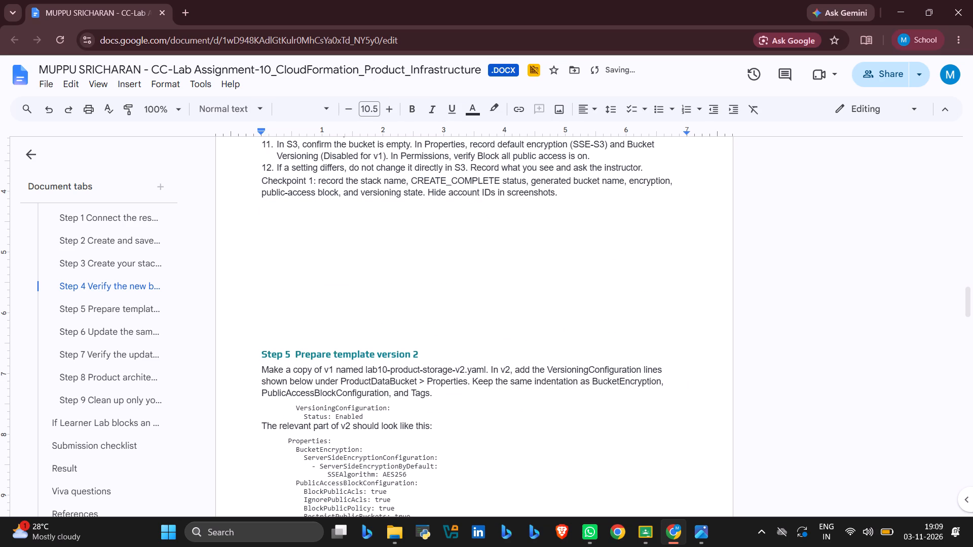
{"action": "key", "text": "BackSpace"}
{"action": "key", "text": "BackSpace"}
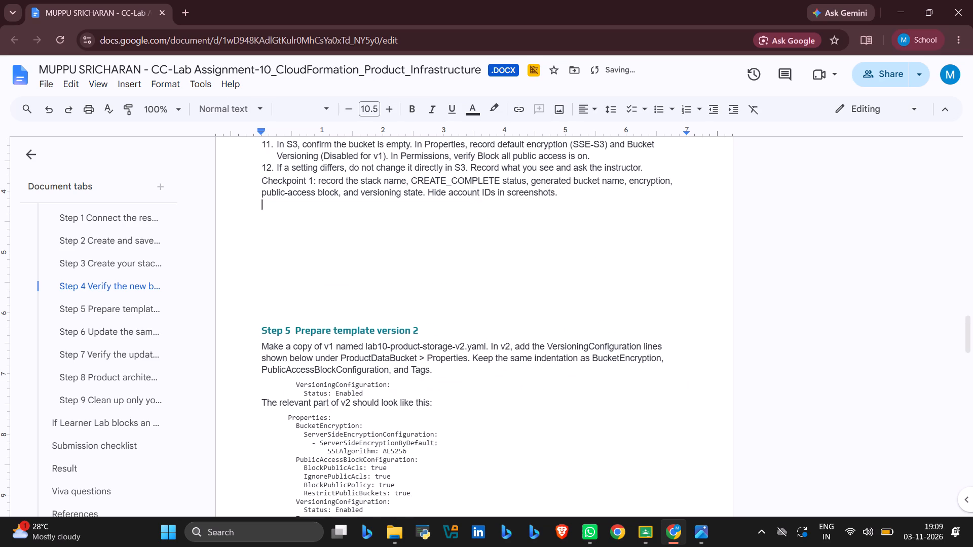
Paste the copied stack events screenshot on the line directly below the Checkpoint 1 instructions.
{"action": "left_click", "coordinate": [471, 196], "text": "ctrl"}
{"action": "key", "text": "ctrl+v"}
{"action": "left_click", "coordinate": [471, 196], "text": "ctrl"}
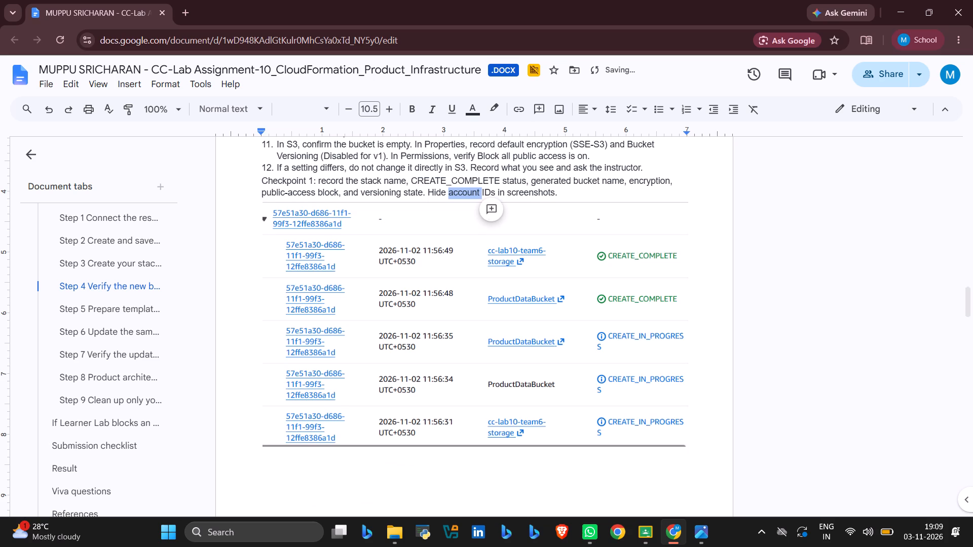
Reduce the pasted stack events screenshot's height to about 3.3 inches, keeping its full width across the page.
{"action": "left_click", "coordinate": [261, 339]}
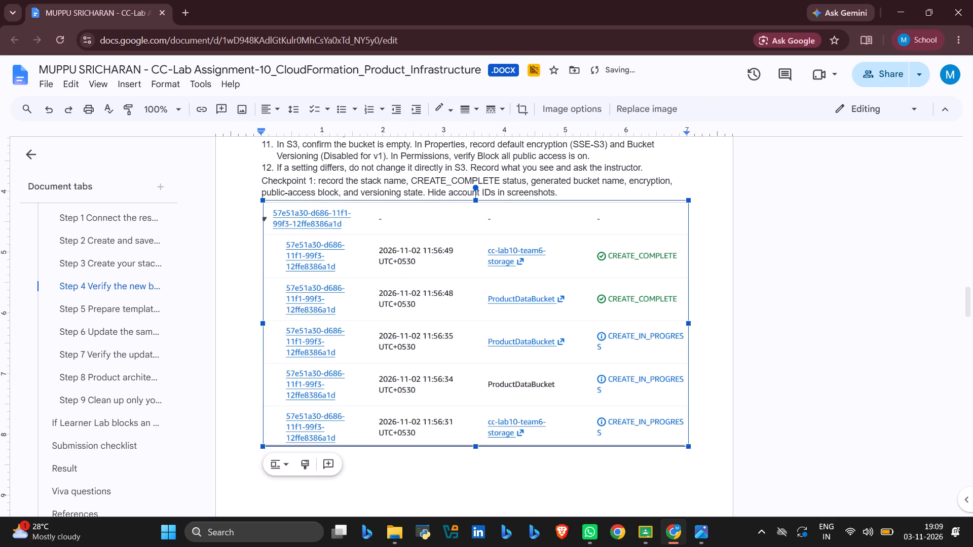
{"action": "left_click_drag", "start_coordinate": [477, 198], "coordinate": [478, 206]}
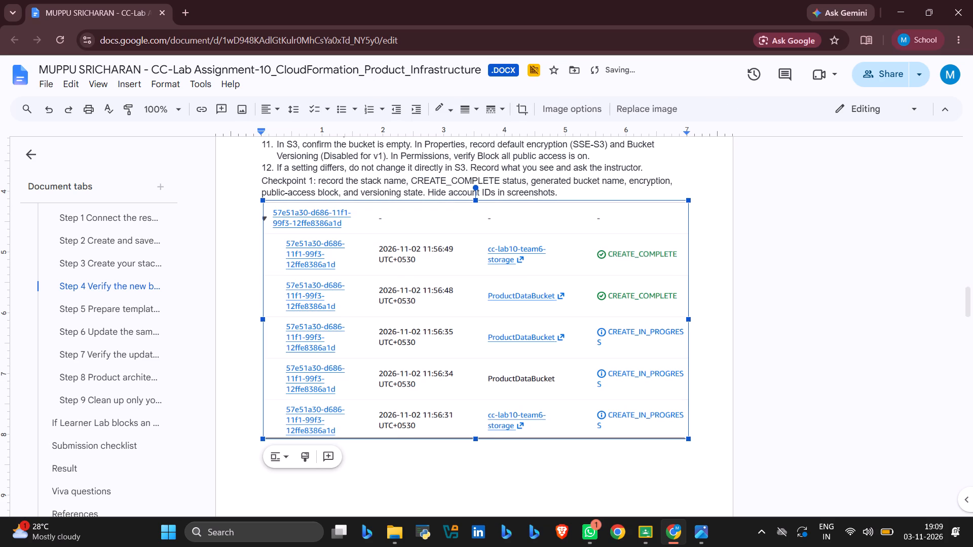
{"action": "left_click_drag", "start_coordinate": [476, 441], "coordinate": [480, 406]}
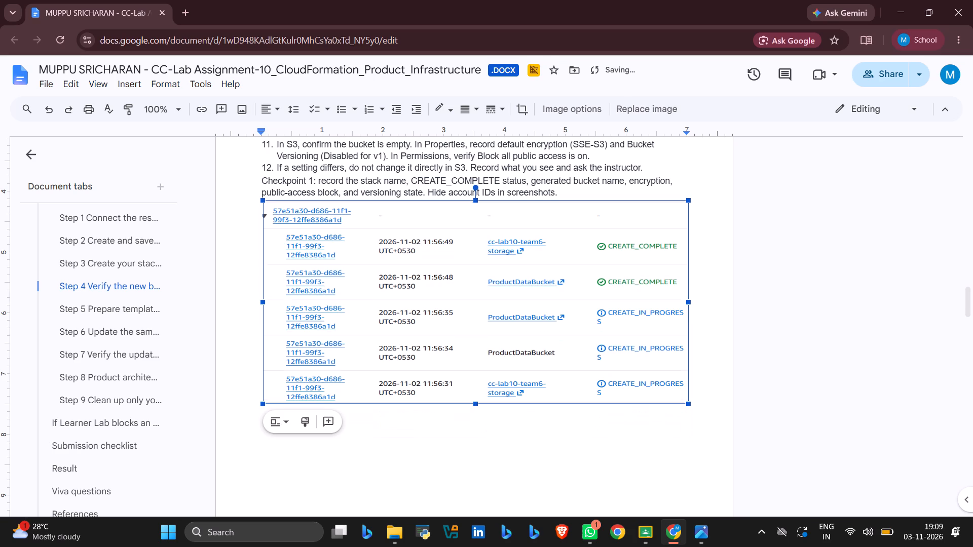
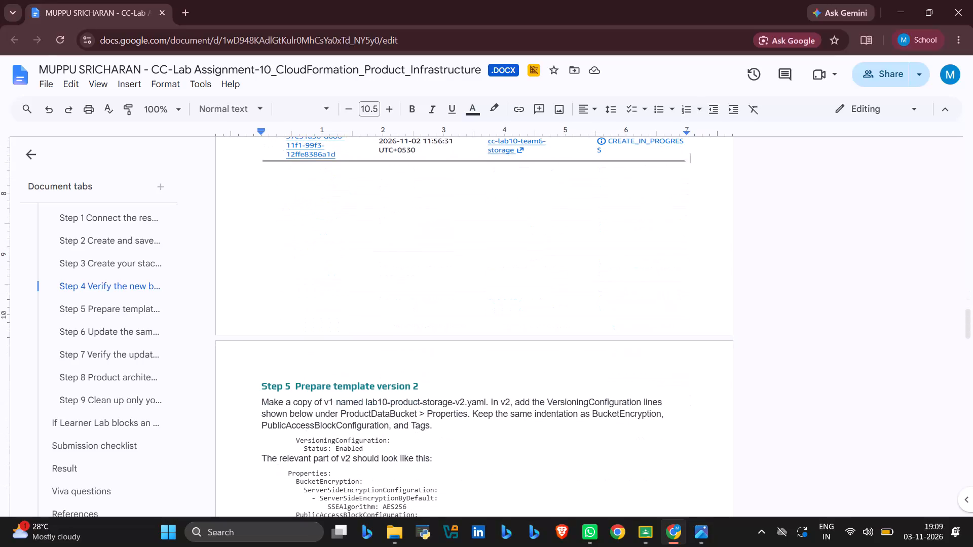
Delete the blank lines between the pasted stack events screenshot and the Step 5 Prepare template version 2 heading.
{"action": "left_click", "coordinate": [281, 298]}
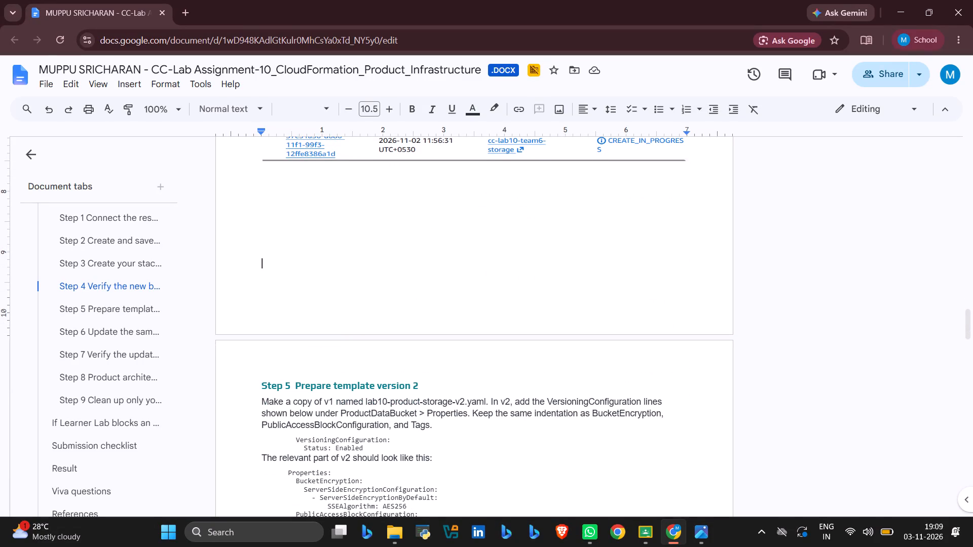
{"action": "key", "text": "BackSpace"}
{"action": "key", "text": "BackSpace"}
{"action": "key", "text": "BackSpace"}
{"action": "key", "text": "BackSpace"}
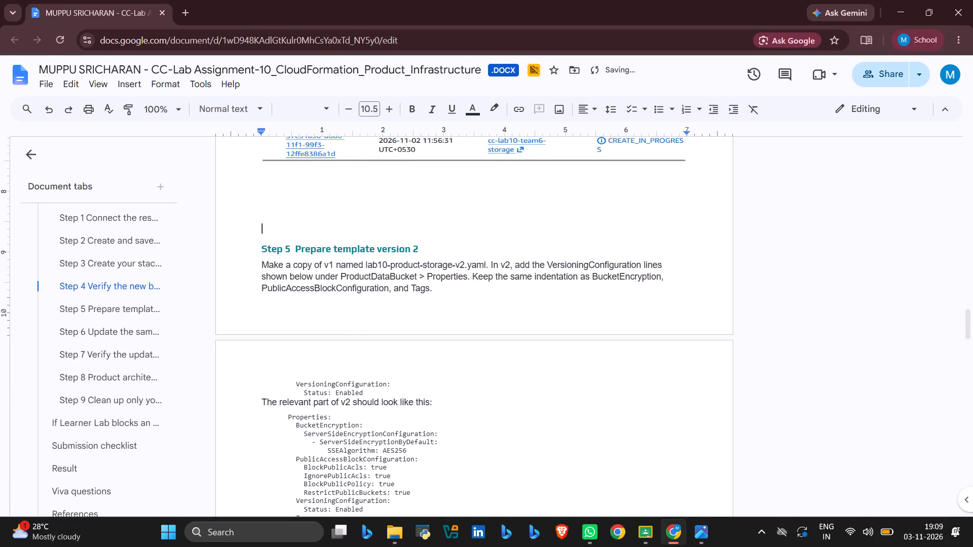
{"action": "key", "text": "BackSpace"}
{"action": "key", "text": "BackSpace"}
{"action": "key", "text": "BackSpace"}
{"action": "key", "text": "BackSpace"}
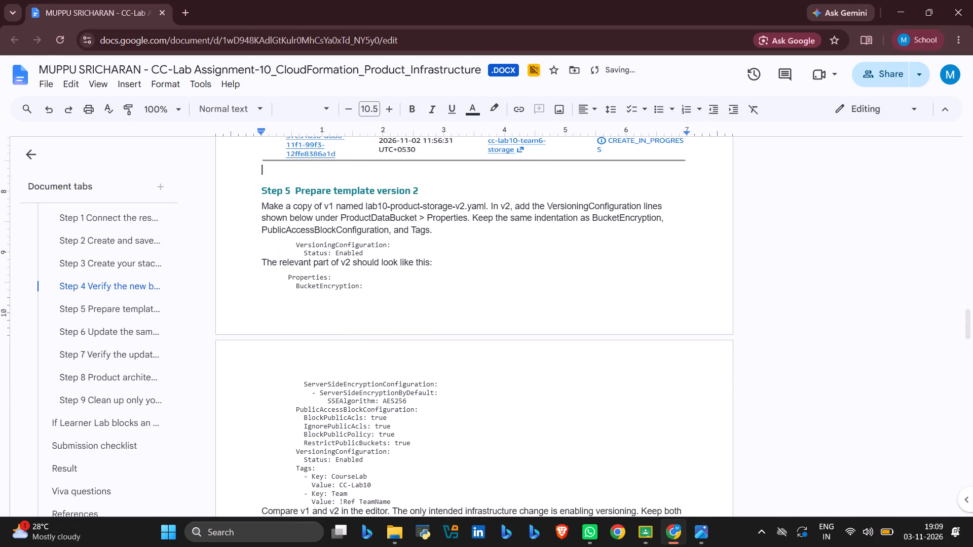
{"action": "scroll", "coordinate": [451, 326], "scroll_direction": "down", "scroll_amount": 1}
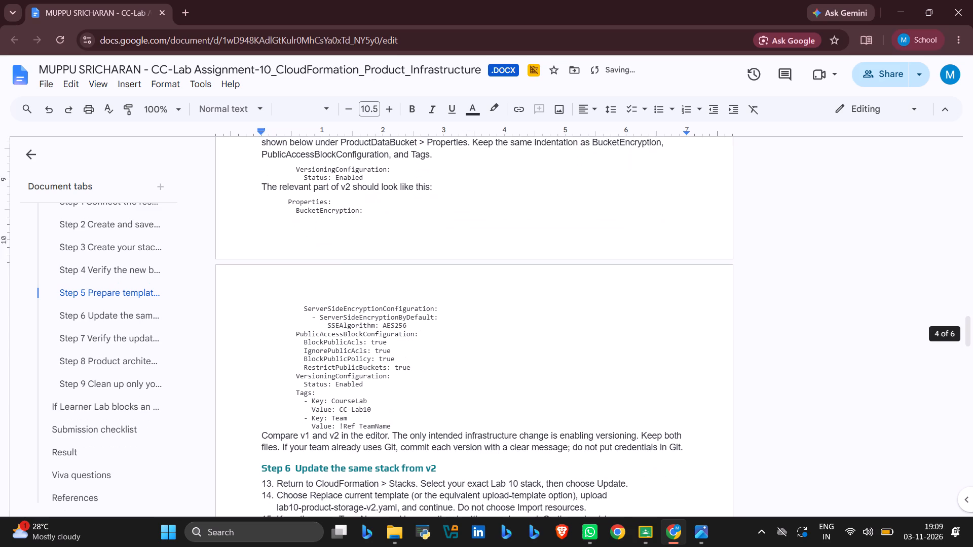
{"action": "scroll", "coordinate": [451, 326], "scroll_direction": "down", "scroll_amount": 1}
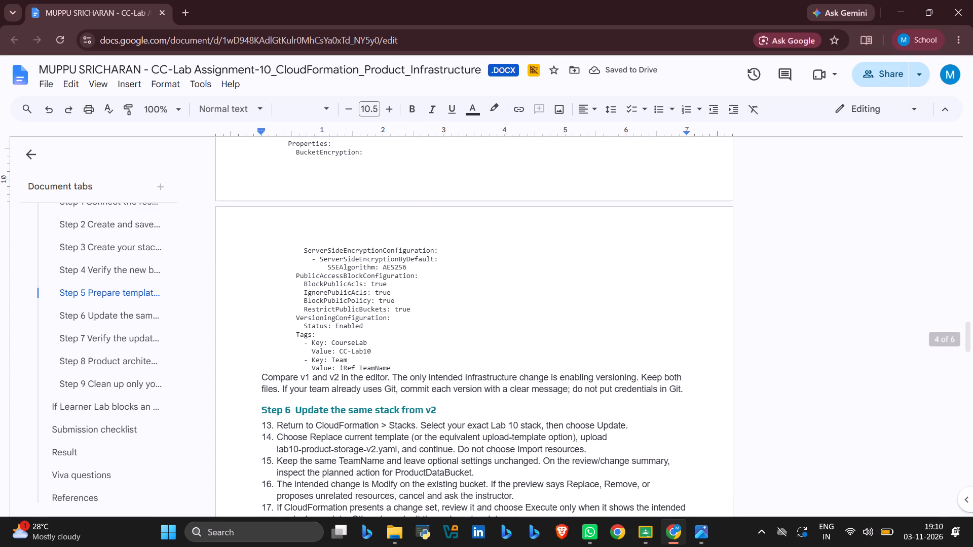
Add a block of blank lines between the Checkpoint 2 instructions and Step 8, and place the text cursor on the first one.
{"action": "scroll", "coordinate": [407, 327], "scroll_direction": "down", "scroll_amount": 2}
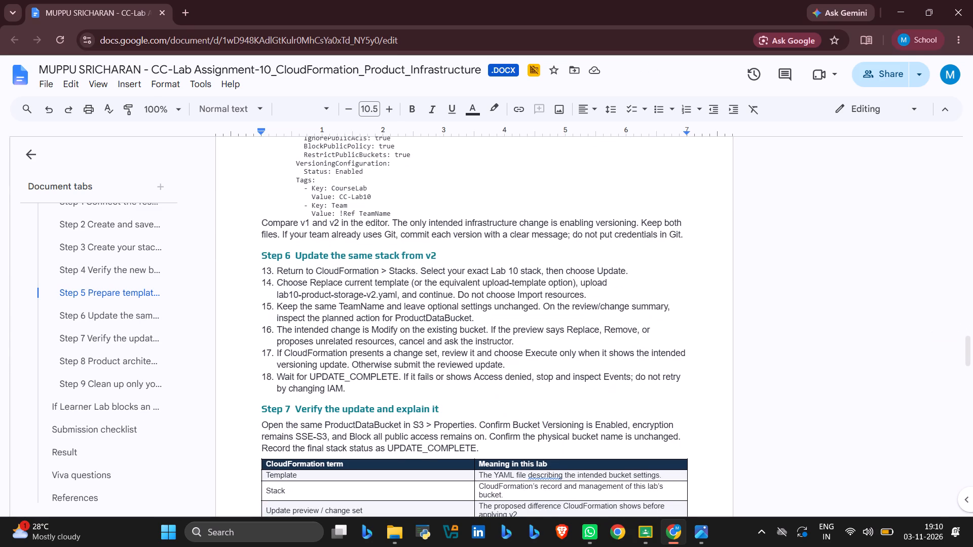
{"action": "scroll", "coordinate": [407, 327], "scroll_direction": "down", "scroll_amount": 1}
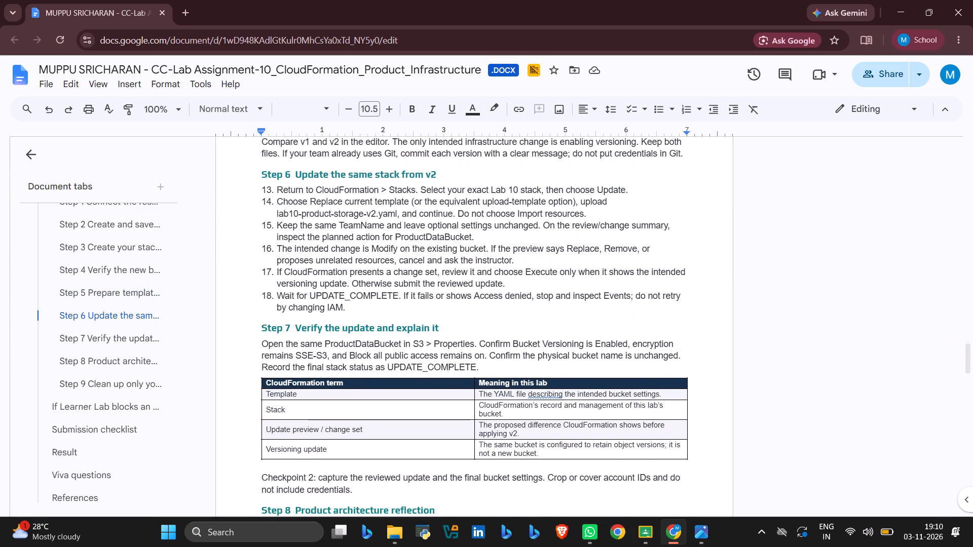
{"action": "scroll", "coordinate": [407, 327], "scroll_direction": "down", "scroll_amount": 3}
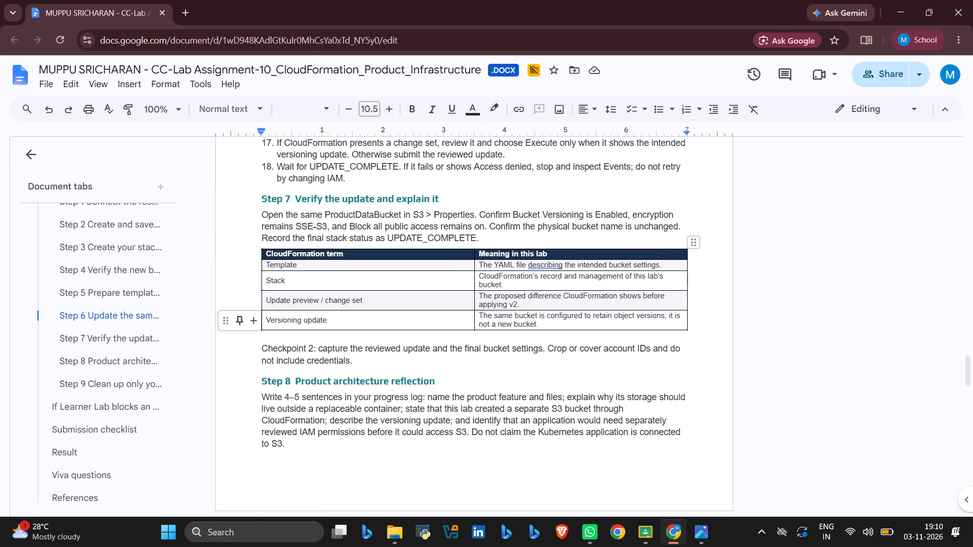
{"action": "scroll", "coordinate": [407, 327], "scroll_direction": "down", "scroll_amount": 1}
{"action": "left_click", "coordinate": [369, 362]}
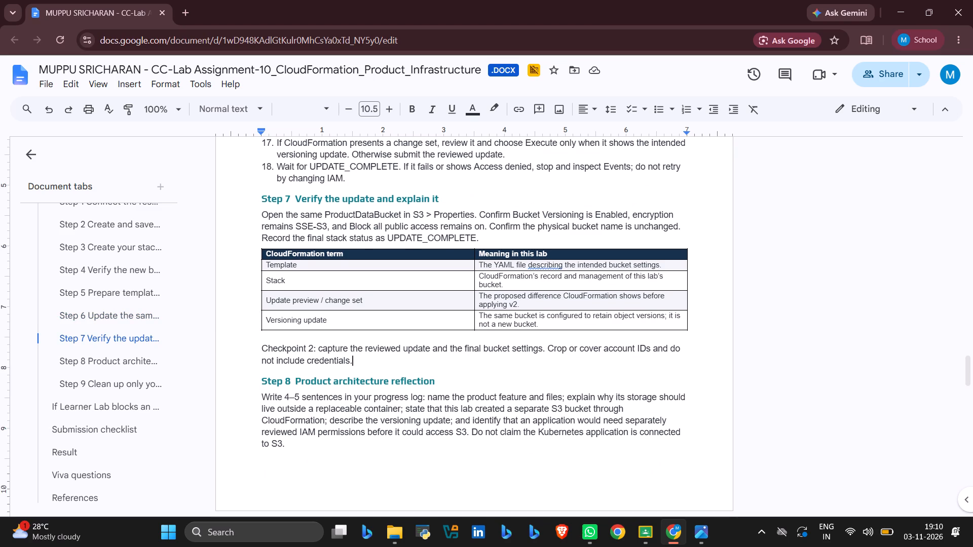
{"action": "key", "text": "shift+Return"}
{"action": "key", "text": "shift+Return"}
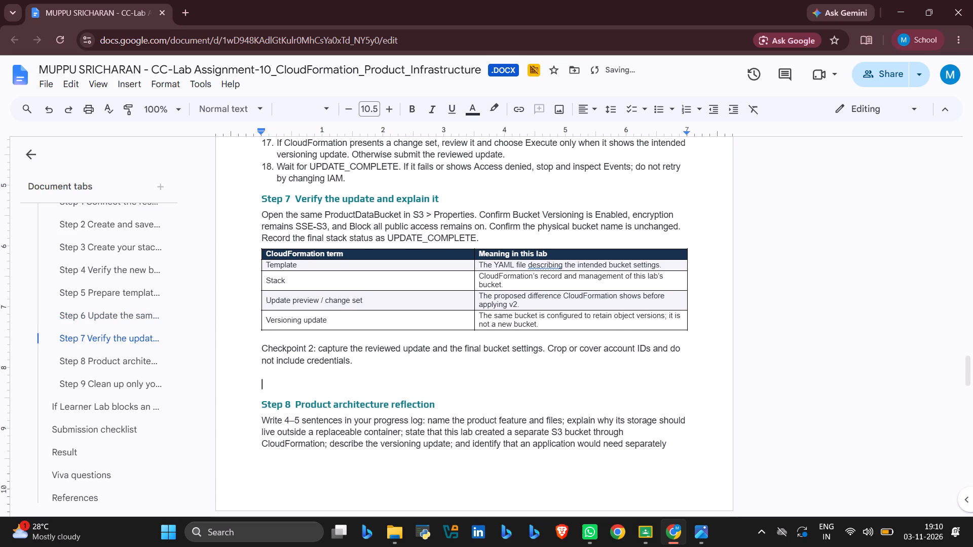
{"action": "key", "text": "shift+Return"}
{"action": "key", "text": "shift+Return"}
{"action": "key", "text": "shift+Return"}
{"action": "key", "text": "shift+Return"}
{"action": "key", "text": "shift+Return"}
{"action": "key", "text": "shift+Return"}
{"action": "key", "text": "shift+Return"}
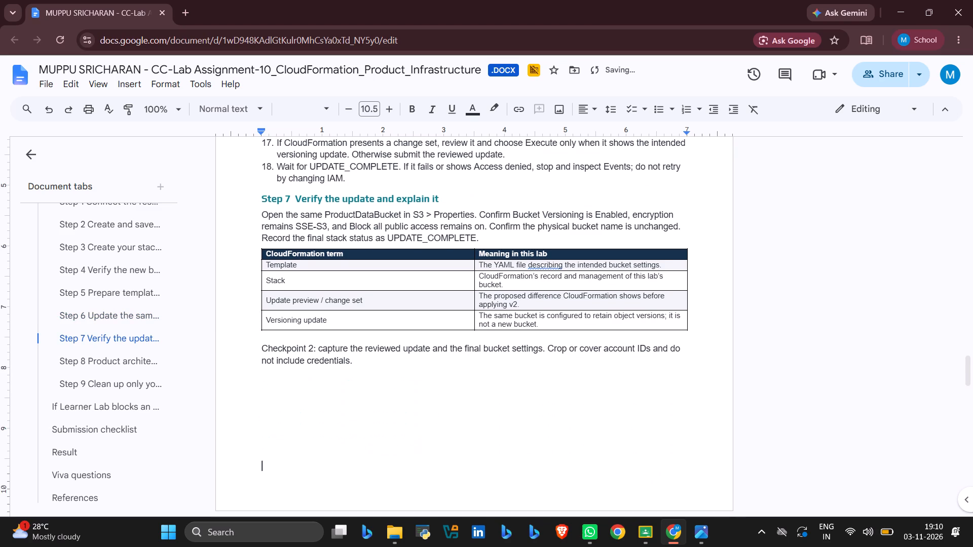
{"action": "key", "text": "shift+Return"}
{"action": "key", "text": "shift+Return"}
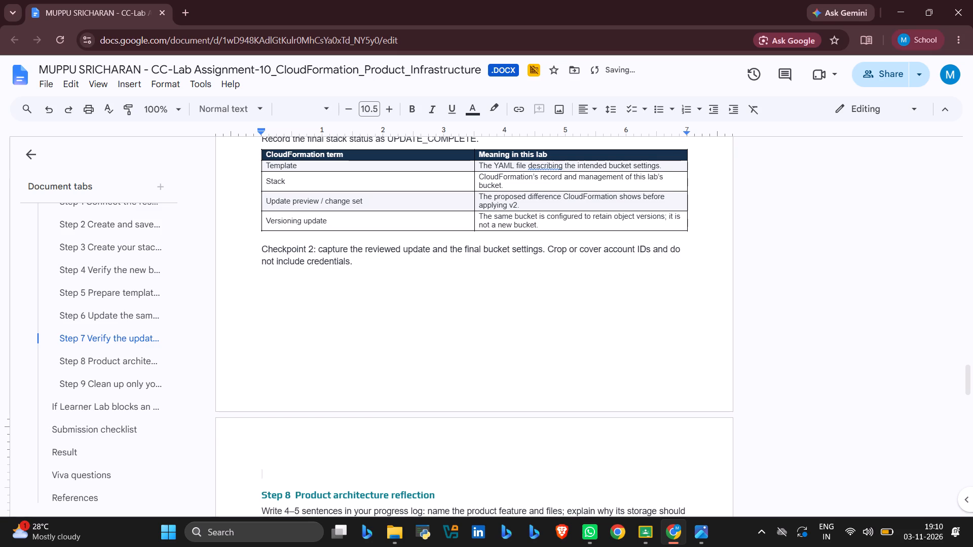
{"action": "left_click", "coordinate": [270, 275]}
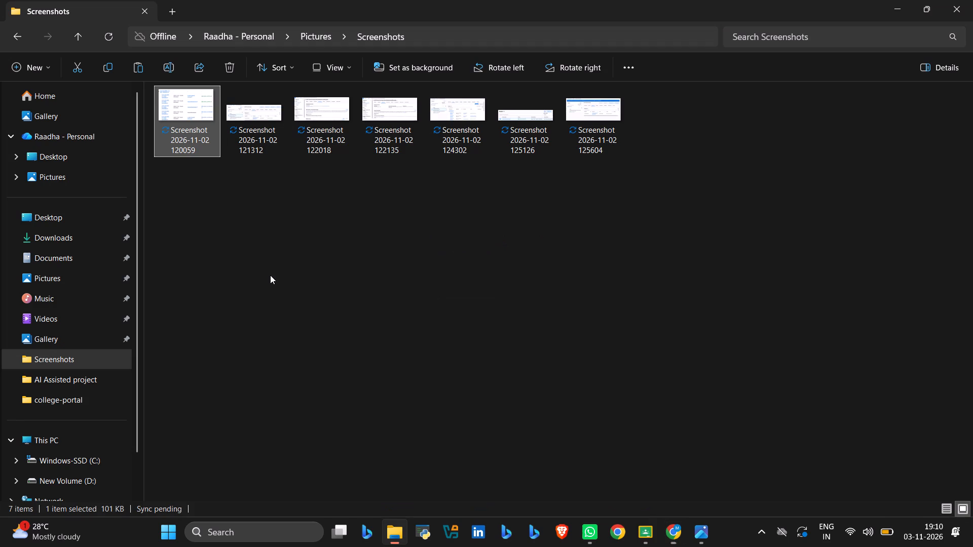
{"action": "double_click", "coordinate": [545, 122]}
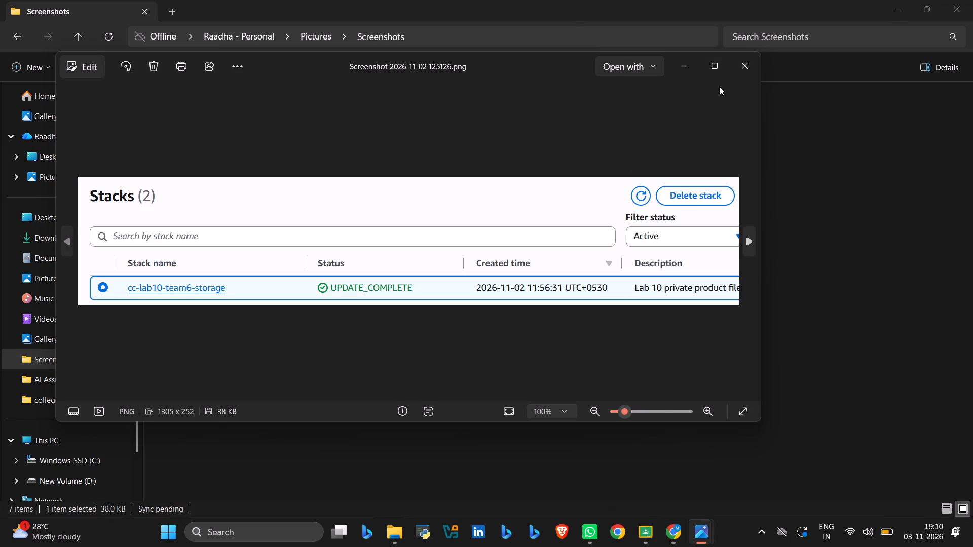
{"action": "left_click", "coordinate": [743, 68]}
{"action": "triple_click", "coordinate": [446, 121]}
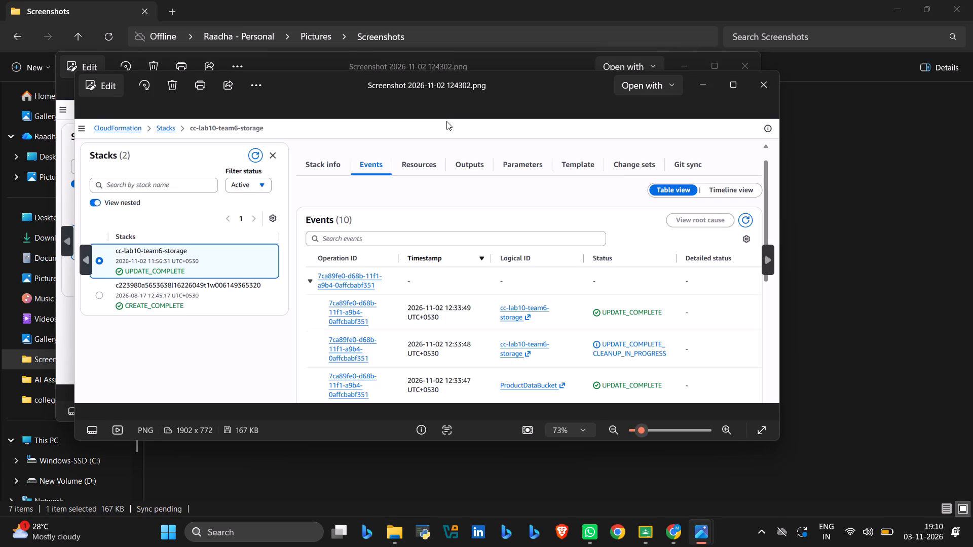
{"action": "scroll", "coordinate": [617, 269], "scroll_direction": "down", "scroll_amount": 2}
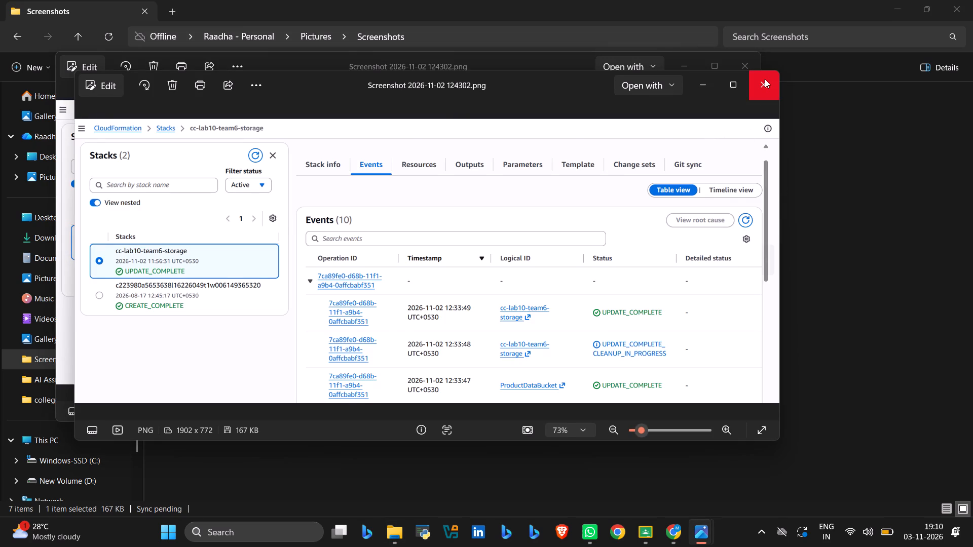
{"action": "left_click", "coordinate": [765, 79]}
{"action": "left_click", "coordinate": [754, 58]}
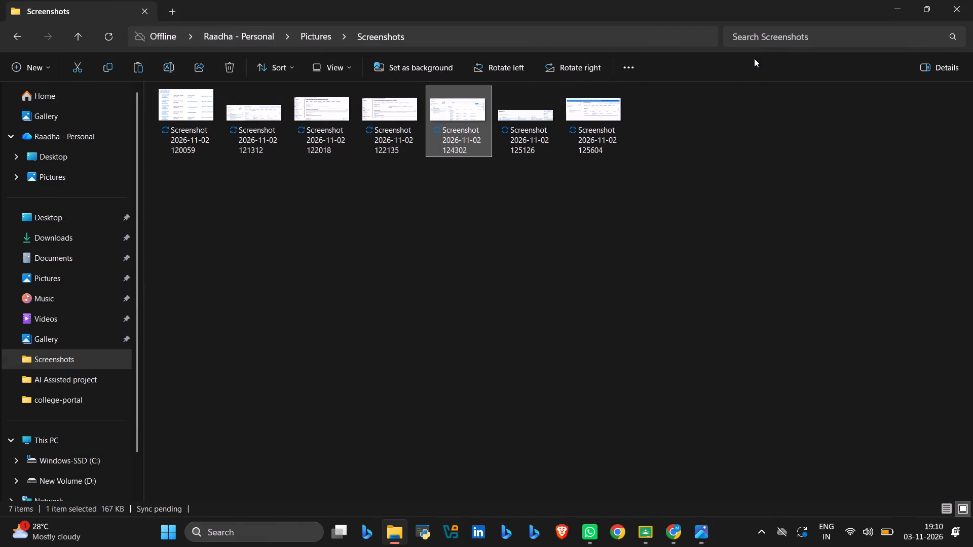
{"action": "double_click", "coordinate": [475, 104]}
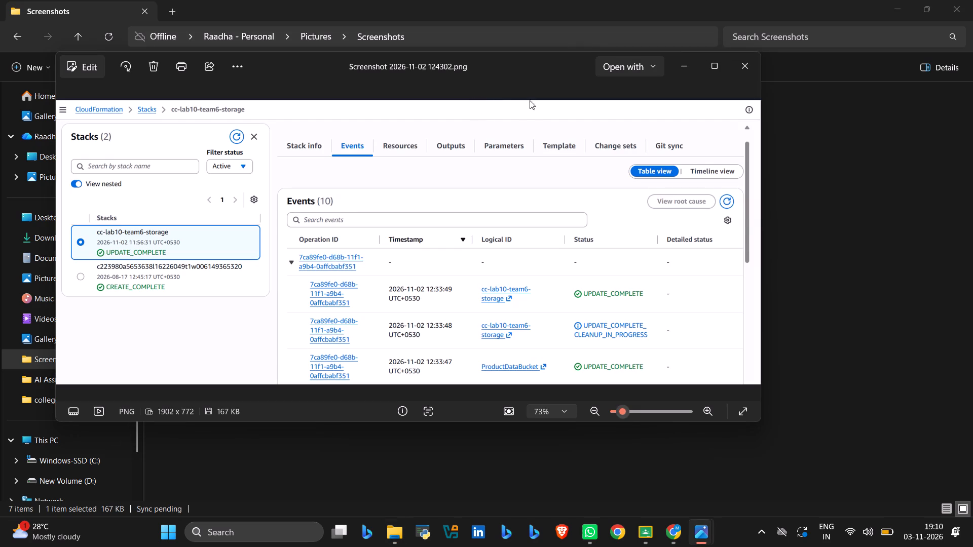
{"action": "left_click", "coordinate": [751, 69]}
{"action": "key", "text": "ctrl+c"}
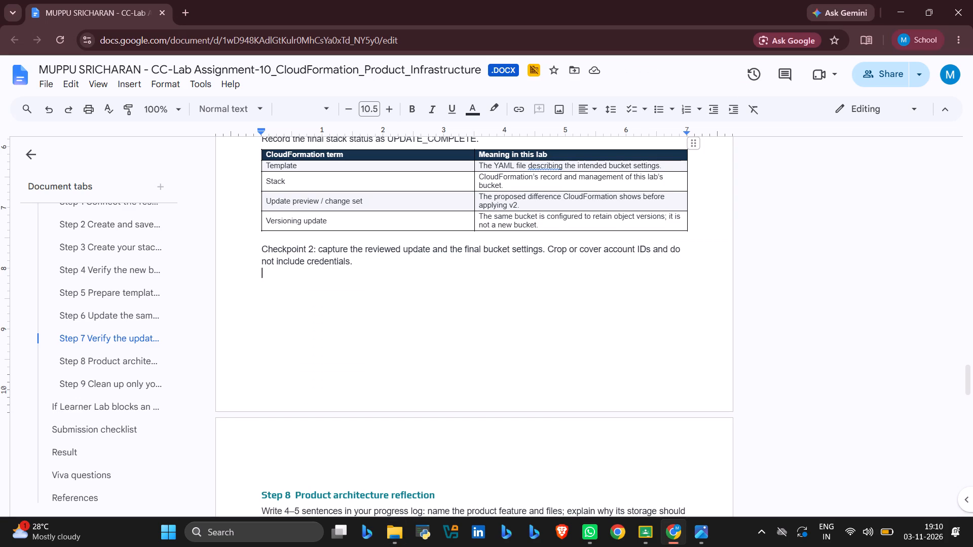
{"action": "key", "text": "ctrl+v"}
{"action": "left_click", "coordinate": [519, 373]}
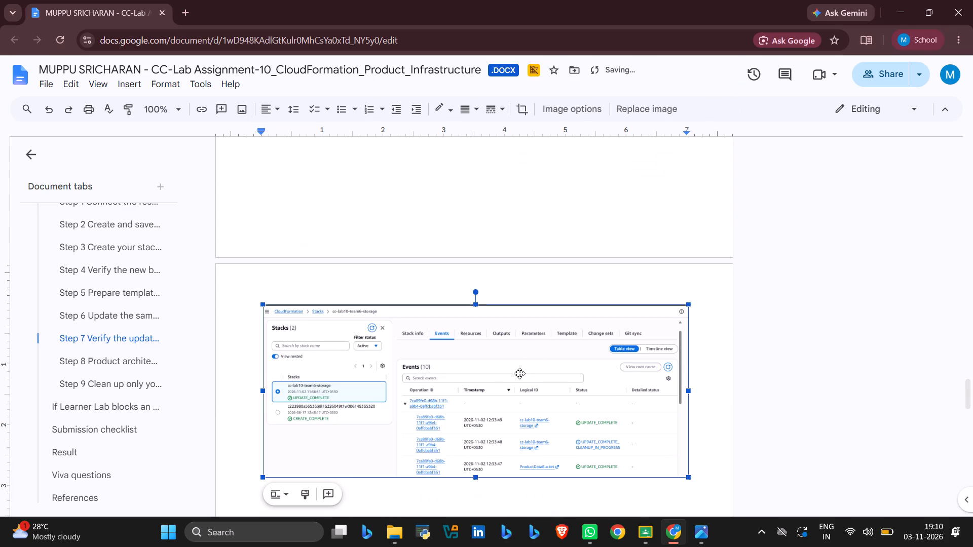
{"action": "scroll", "coordinate": [519, 373], "scroll_direction": "down", "scroll_amount": 1}
{"action": "left_click_drag", "start_coordinate": [477, 403], "coordinate": [498, 344]}
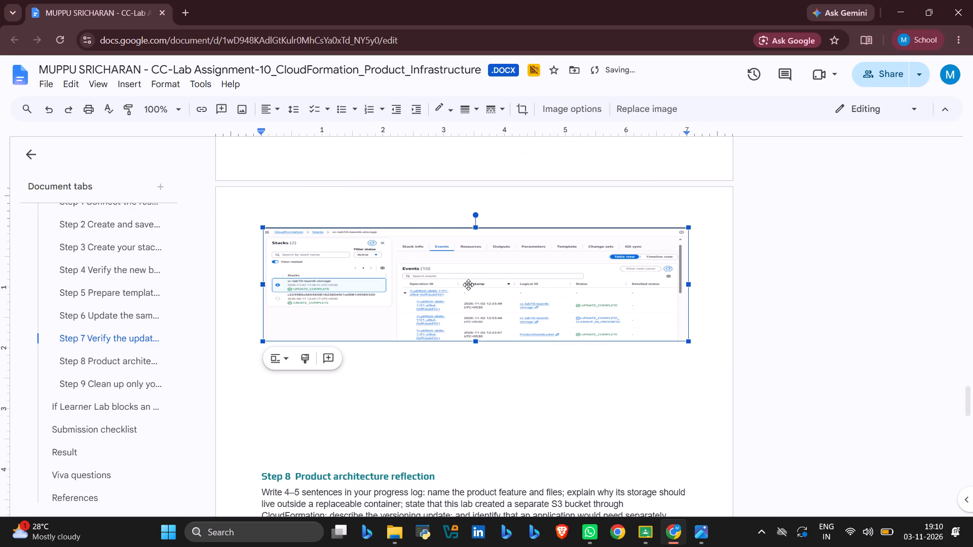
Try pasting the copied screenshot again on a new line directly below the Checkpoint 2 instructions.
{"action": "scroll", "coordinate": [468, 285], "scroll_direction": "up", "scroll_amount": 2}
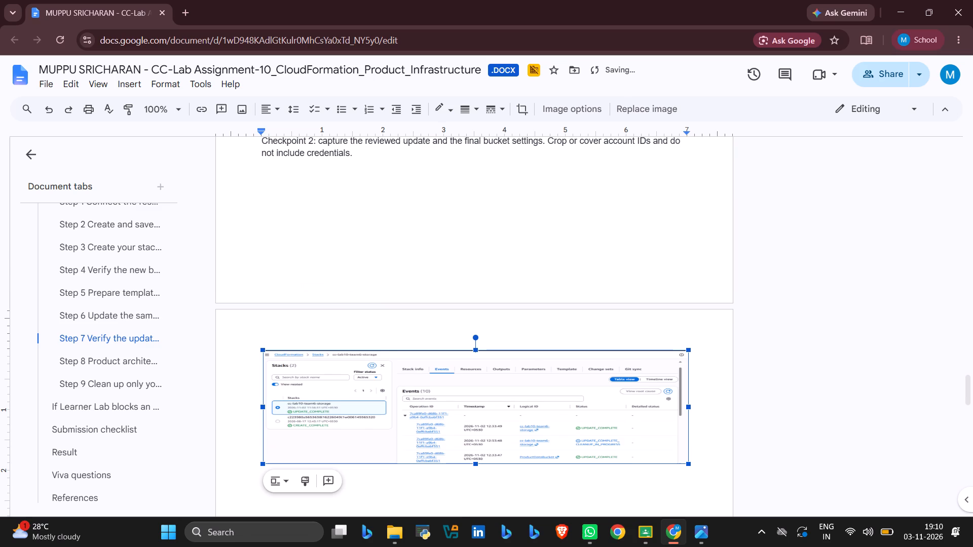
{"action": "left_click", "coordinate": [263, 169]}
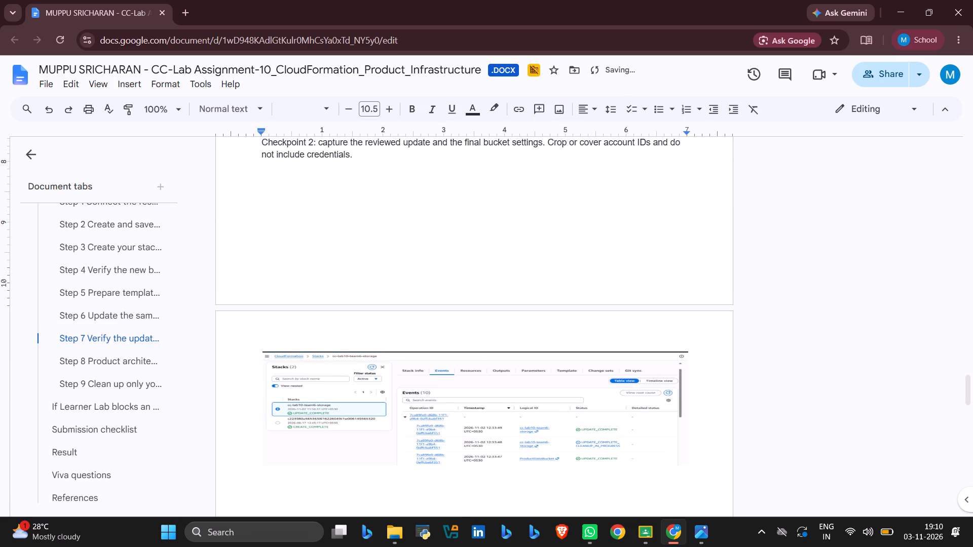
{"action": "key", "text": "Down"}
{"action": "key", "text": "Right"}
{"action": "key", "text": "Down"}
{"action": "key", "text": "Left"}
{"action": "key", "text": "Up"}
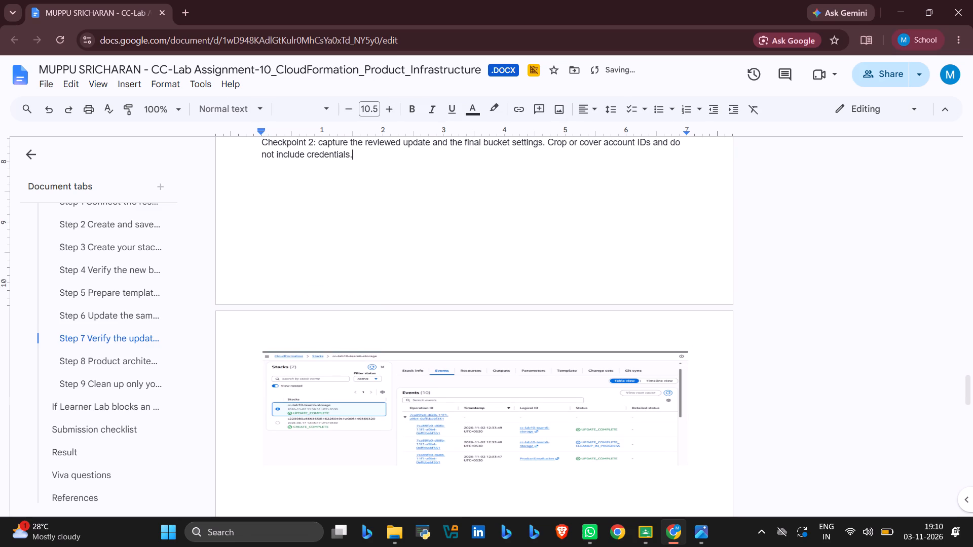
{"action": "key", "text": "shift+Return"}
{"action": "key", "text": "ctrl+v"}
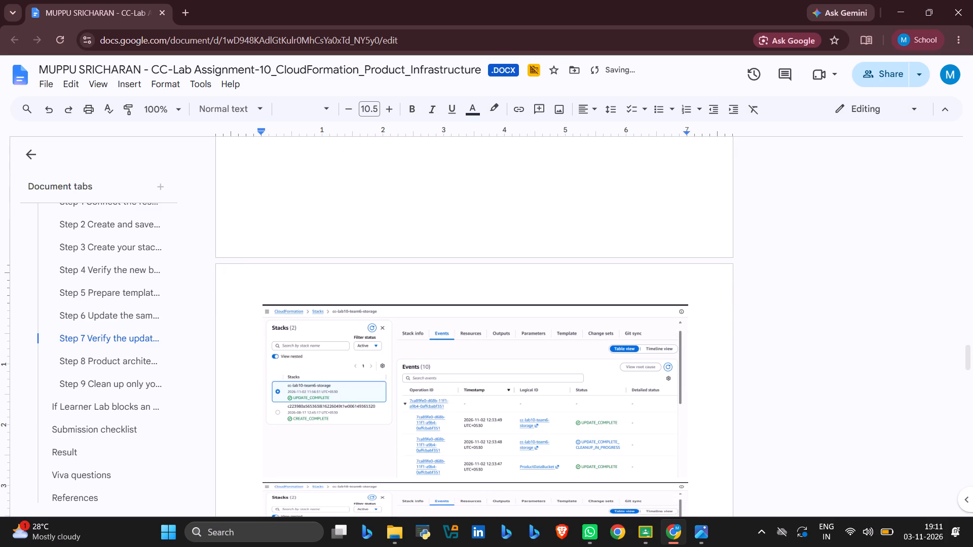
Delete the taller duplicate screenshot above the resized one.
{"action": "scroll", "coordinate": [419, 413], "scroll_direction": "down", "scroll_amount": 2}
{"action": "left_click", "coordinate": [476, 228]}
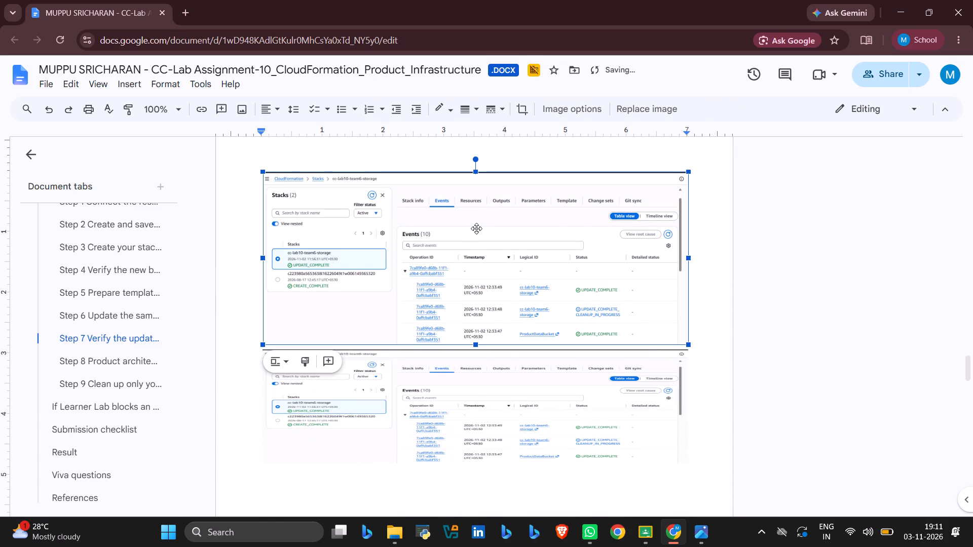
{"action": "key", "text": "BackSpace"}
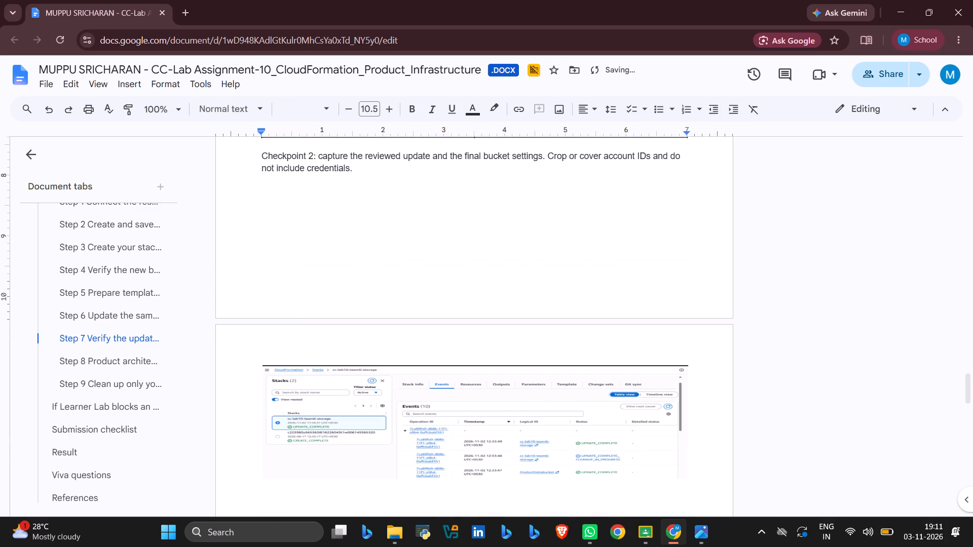
Remove the blank lines between the Checkpoint 2 screenshot and the Step 8 heading.
{"action": "scroll", "coordinate": [276, 305], "scroll_direction": "right", "scroll_amount": 3}
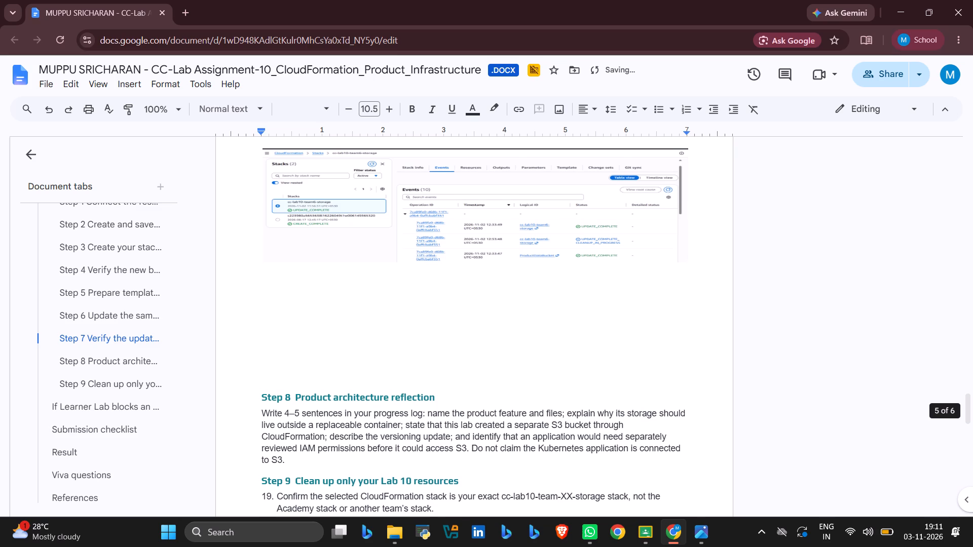
{"action": "left_click", "coordinate": [269, 369]}
{"action": "key", "text": "BackSpace"}
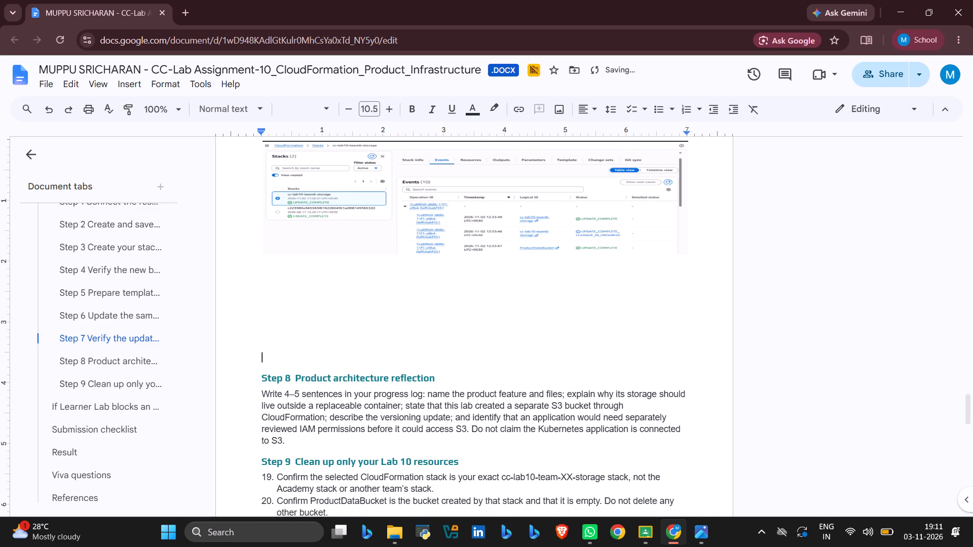
{"action": "key", "text": "BackSpace"}
{"action": "key", "text": "BackSpace"}
{"action": "key", "text": "BackSpace"}
{"action": "key", "text": "BackSpace"}
{"action": "key", "text": "BackSpace"}
{"action": "key", "text": "BackSpace"}
{"action": "key", "text": "BackSpace"}
{"action": "key", "text": "BackSpace"}
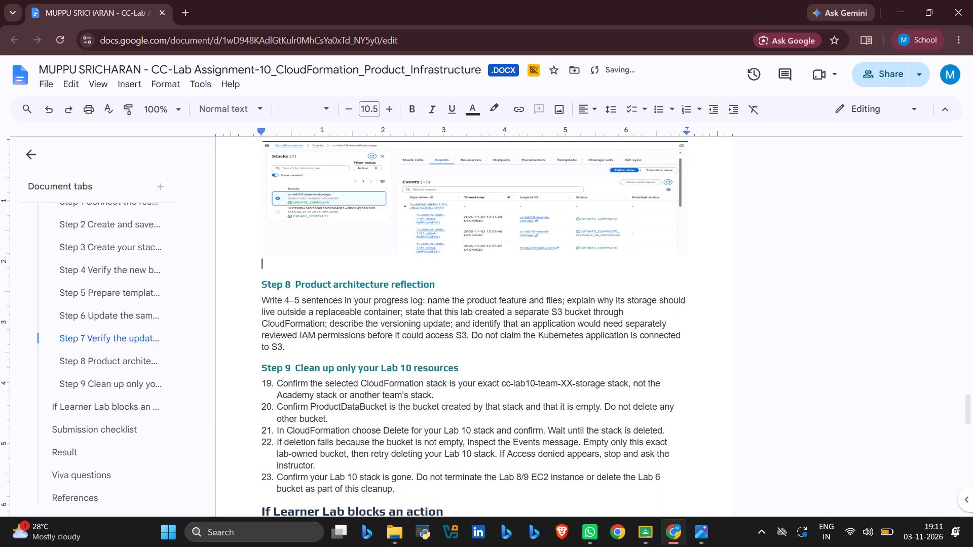
{"action": "key", "text": "BackSpace"}
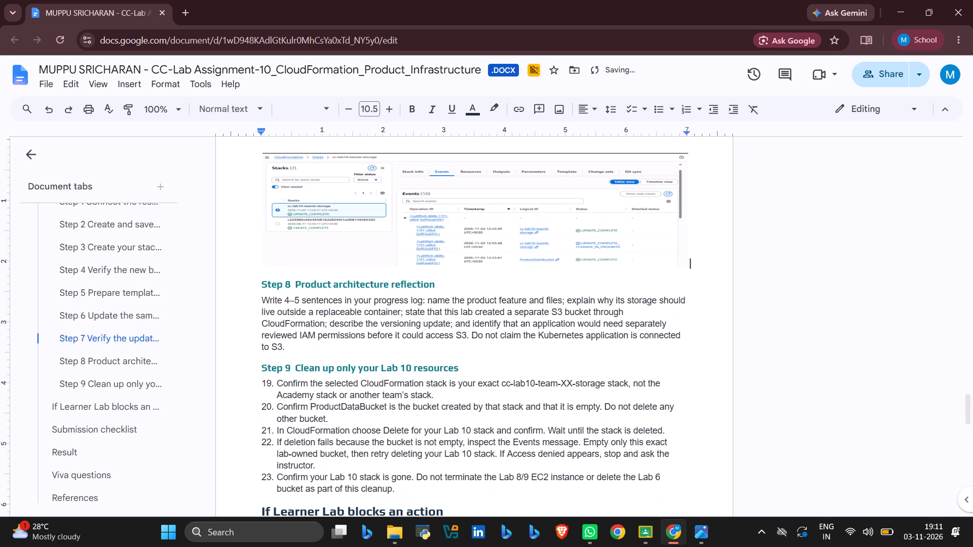
Enlarge the Checkpoint 2 screenshot vertically to about 2.5 inches tall, keeping its full text width.
{"action": "scroll", "coordinate": [269, 369], "scroll_direction": "up", "scroll_amount": 2}
{"action": "left_click", "coordinate": [372, 327]}
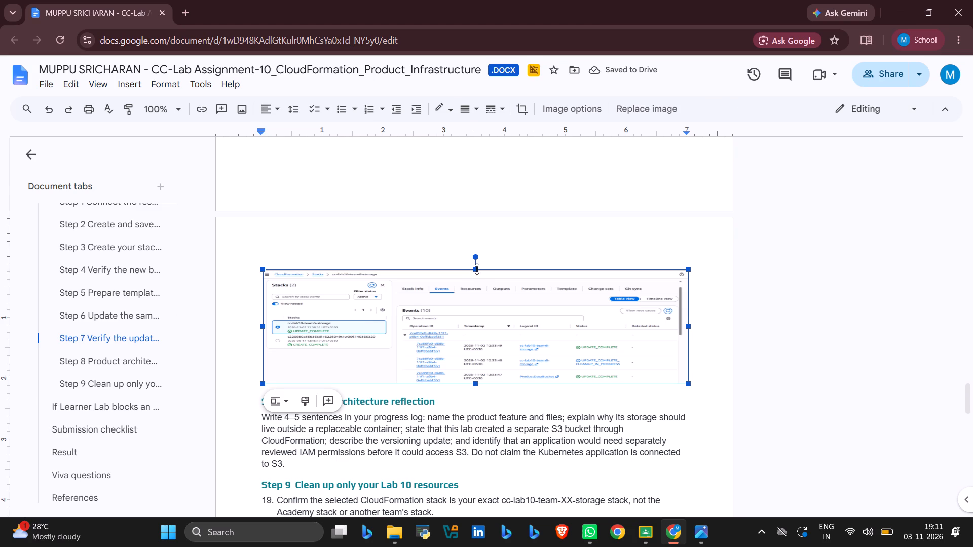
{"action": "left_click_drag", "start_coordinate": [477, 269], "coordinate": [472, 214]}
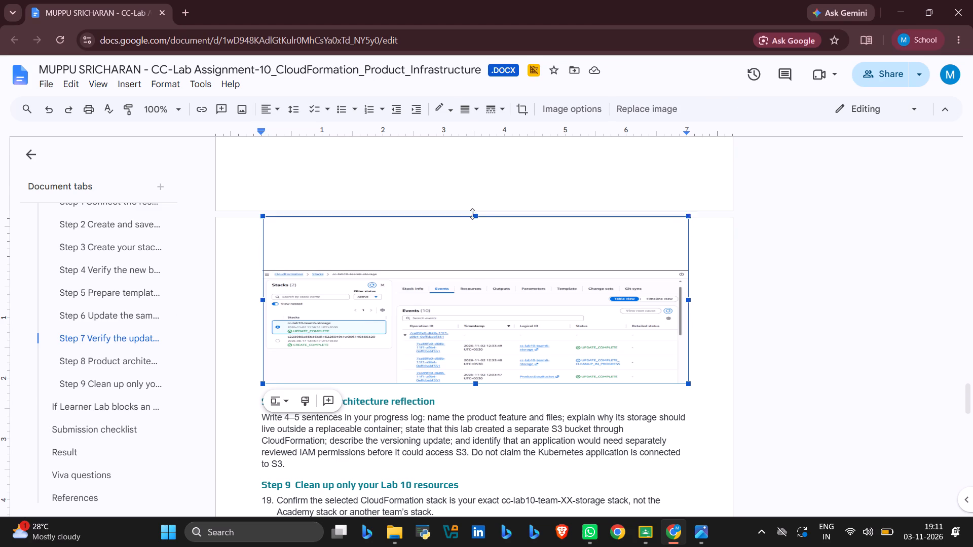
{"action": "left_click_drag", "start_coordinate": [472, 214], "coordinate": [437, 245]}
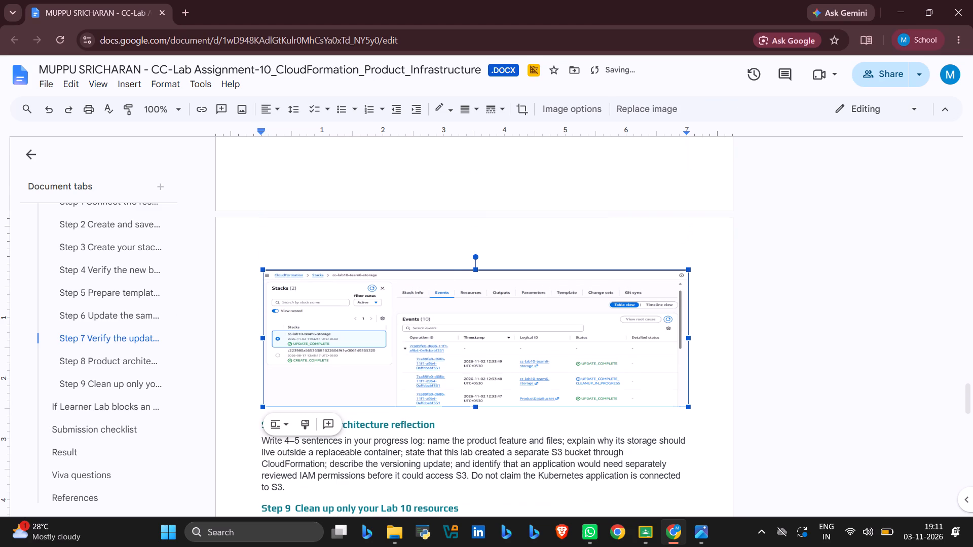
{"action": "left_click", "coordinate": [477, 268]}
{"action": "left_click_drag", "start_coordinate": [477, 268], "coordinate": [479, 257]}
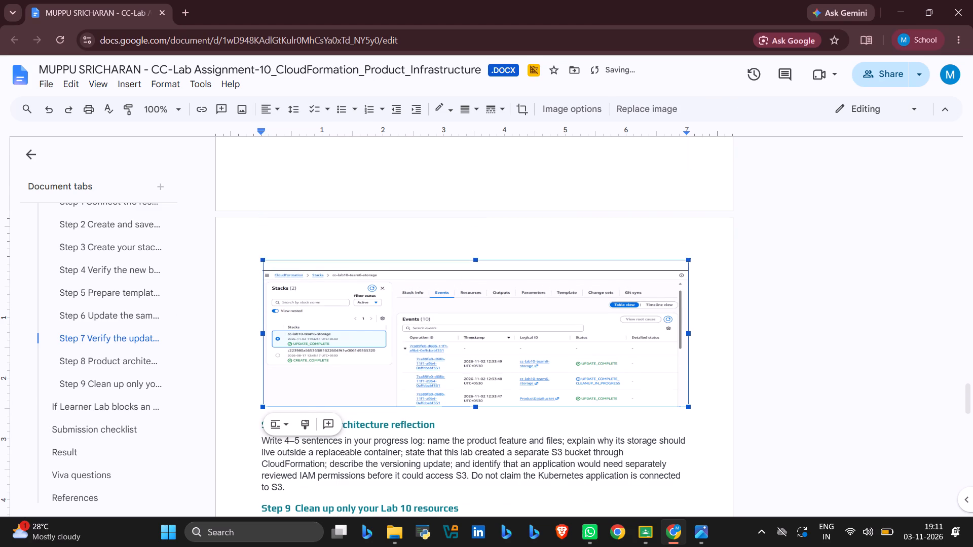
{"action": "left_click_drag", "start_coordinate": [479, 257], "coordinate": [479, 252]}
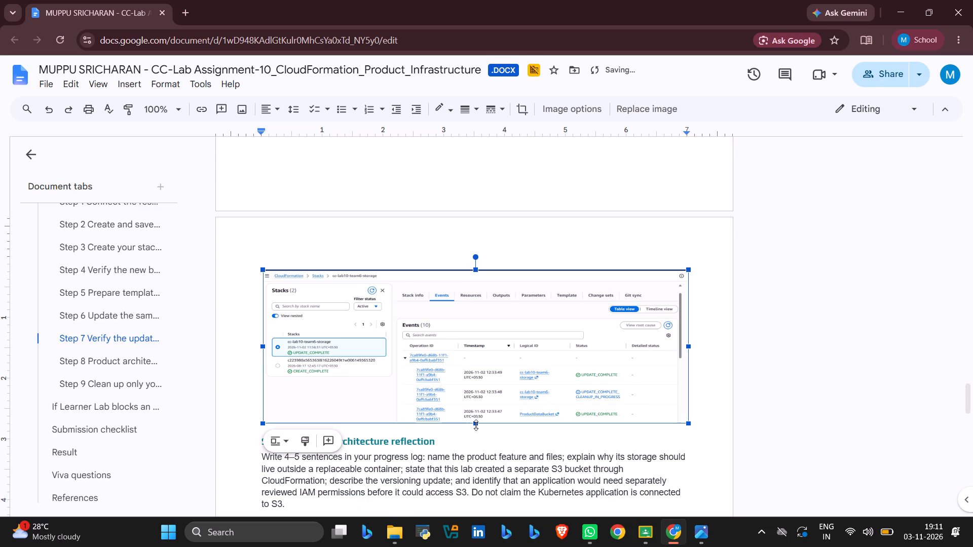
Stretch the Checkpoint 2 screenshot slightly taller, to about 2.7 inches, keeping its full text width.
{"action": "left_click_drag", "start_coordinate": [476, 425], "coordinate": [476, 434]}
Review the rest of the document from Step 8 through the References for any remaining parts to fill in.
{"action": "scroll", "coordinate": [476, 434], "scroll_direction": "down", "scroll_amount": 2}
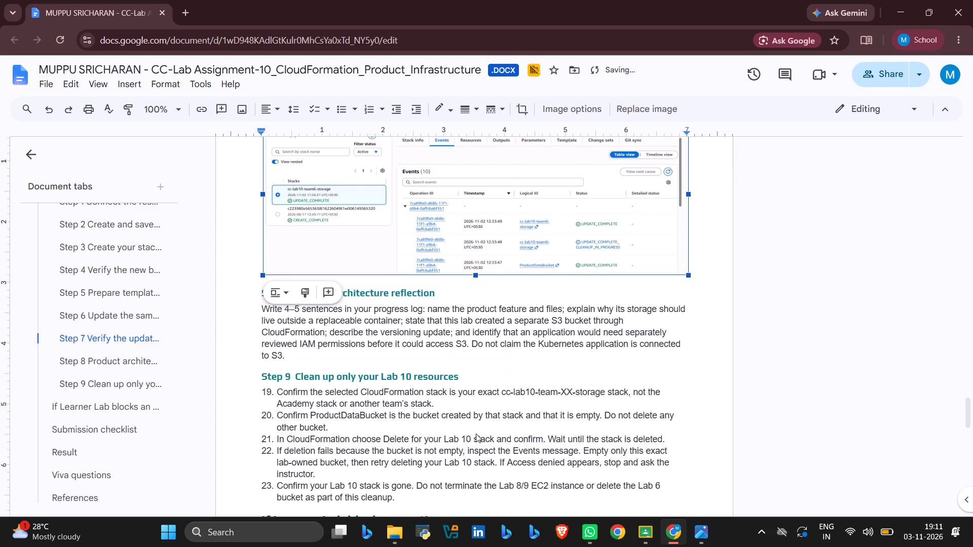
{"action": "scroll", "coordinate": [476, 434], "scroll_direction": "down", "scroll_amount": 1}
{"action": "scroll", "coordinate": [382, 405], "scroll_direction": "down", "scroll_amount": 1}
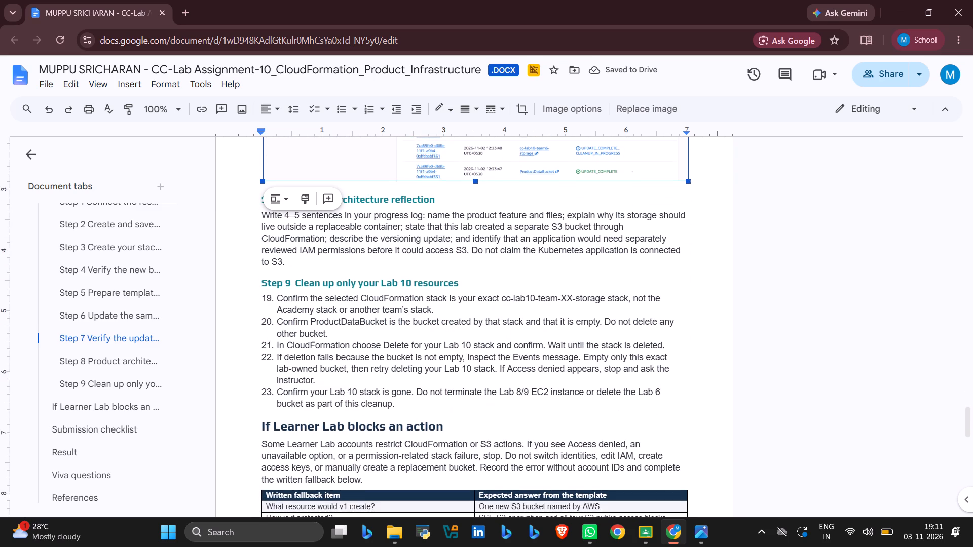
{"action": "scroll", "coordinate": [382, 405], "scroll_direction": "down", "scroll_amount": 1}
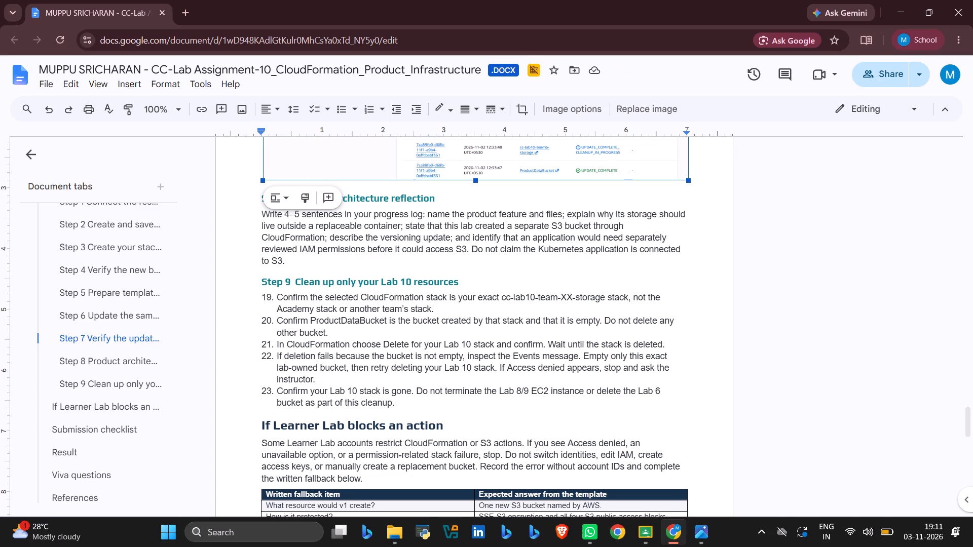
{"action": "scroll", "coordinate": [446, 262], "scroll_direction": "down", "scroll_amount": 4}
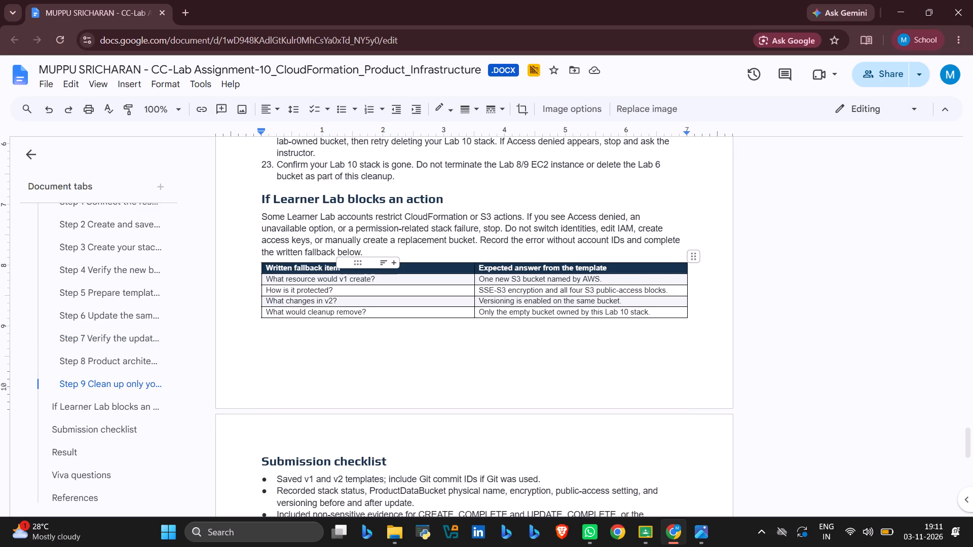
{"action": "scroll", "coordinate": [446, 262], "scroll_direction": "down", "scroll_amount": 7}
{"action": "scroll", "coordinate": [446, 262], "scroll_direction": "up", "scroll_amount": 2}
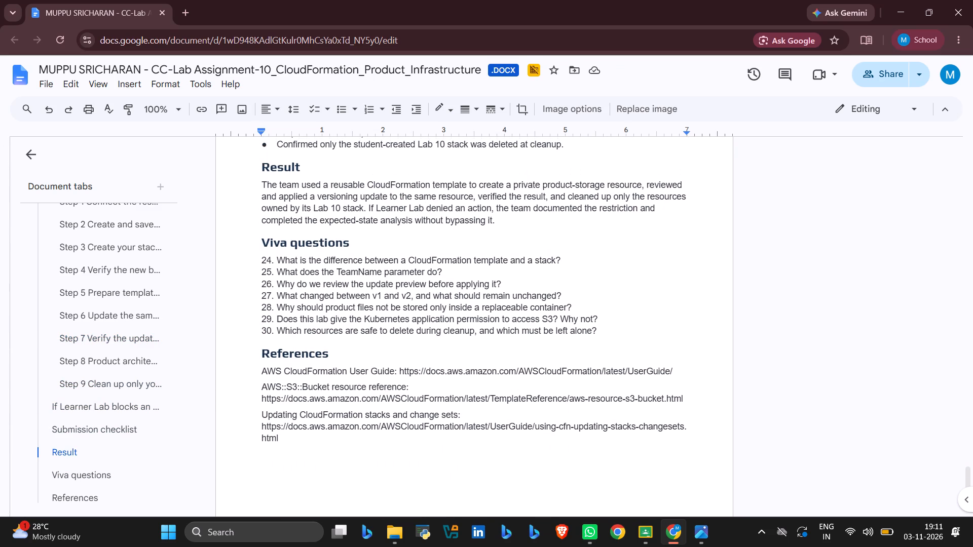
{"action": "scroll", "coordinate": [446, 262], "scroll_direction": "up", "scroll_amount": 6}
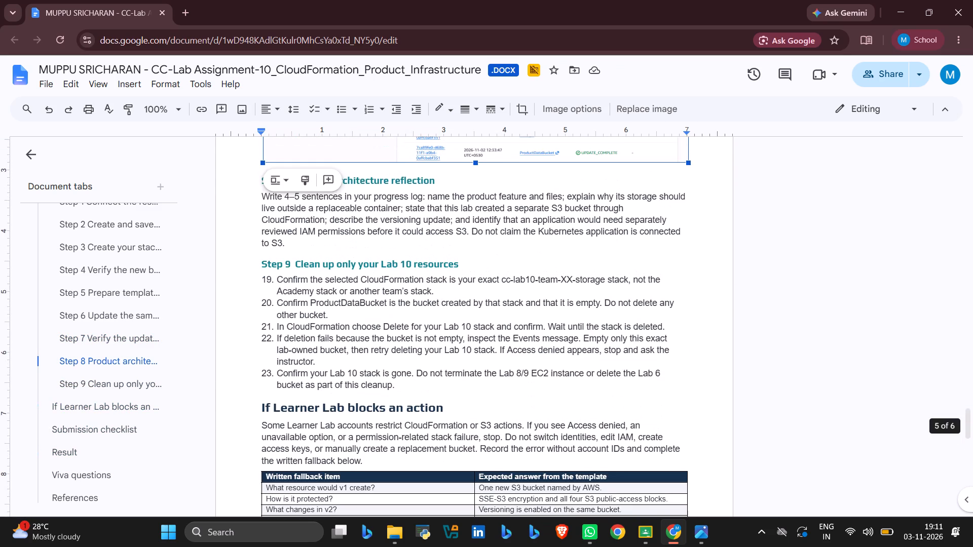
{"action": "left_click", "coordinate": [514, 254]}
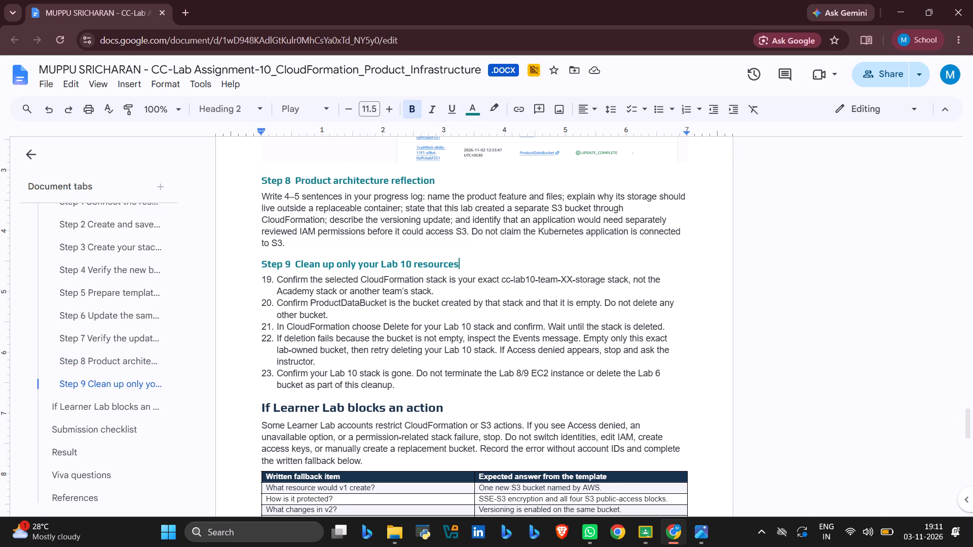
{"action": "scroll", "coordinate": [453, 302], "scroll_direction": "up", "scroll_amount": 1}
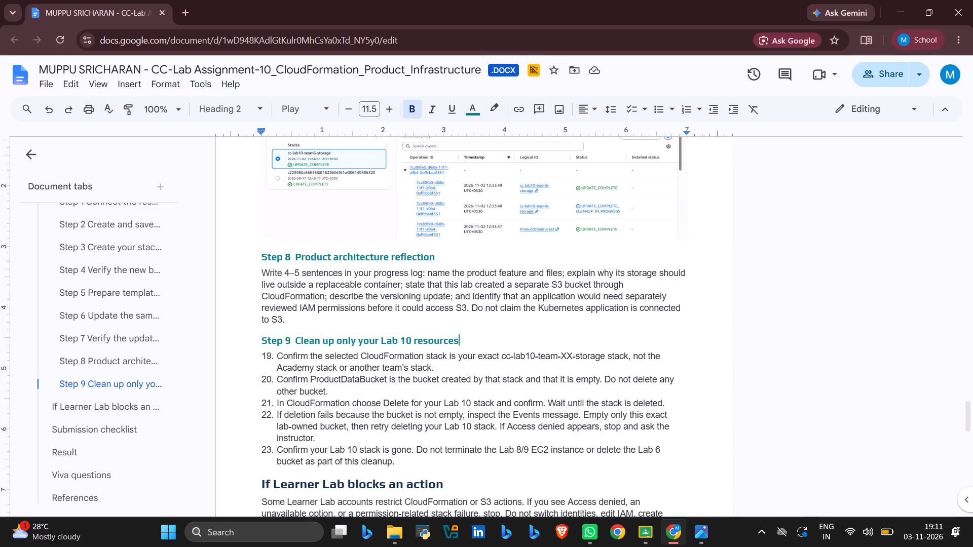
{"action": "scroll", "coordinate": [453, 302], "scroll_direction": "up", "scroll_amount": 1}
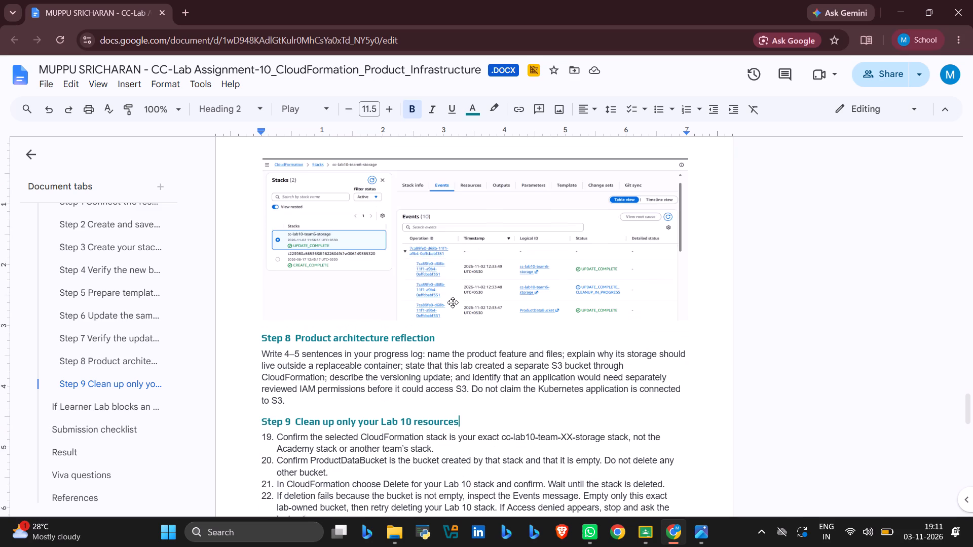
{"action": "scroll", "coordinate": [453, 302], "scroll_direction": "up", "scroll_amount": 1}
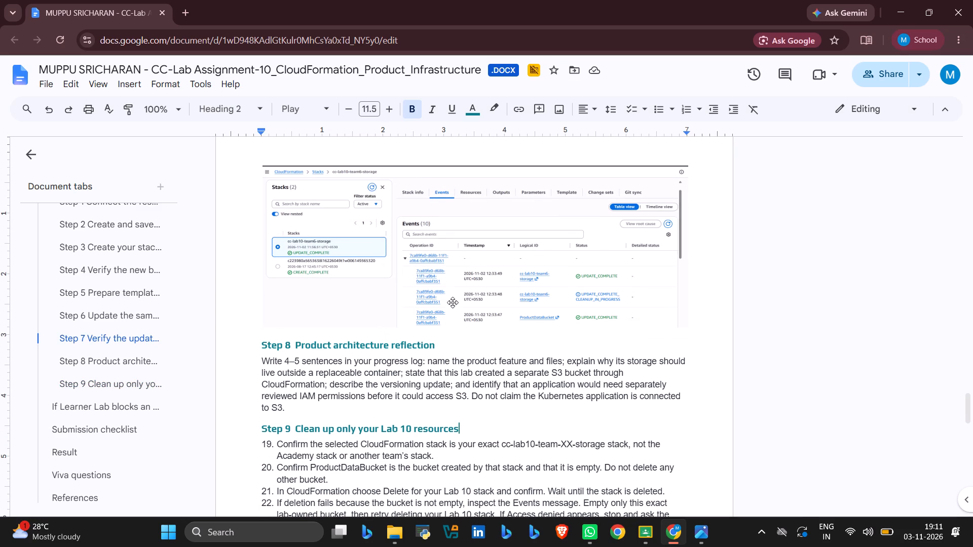
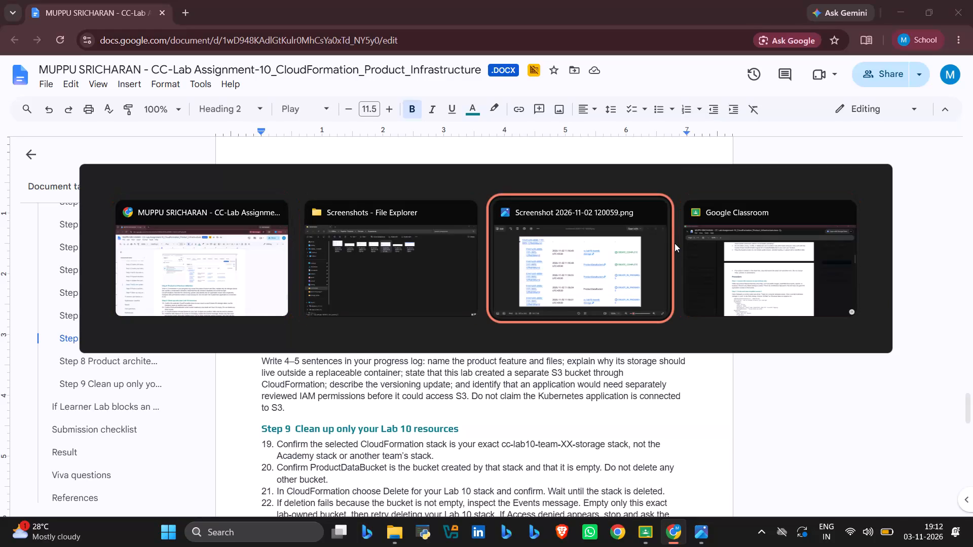
Switch to the photo viewer and close the open screenshot image.
{"action": "left_click", "coordinate": [724, 50]}
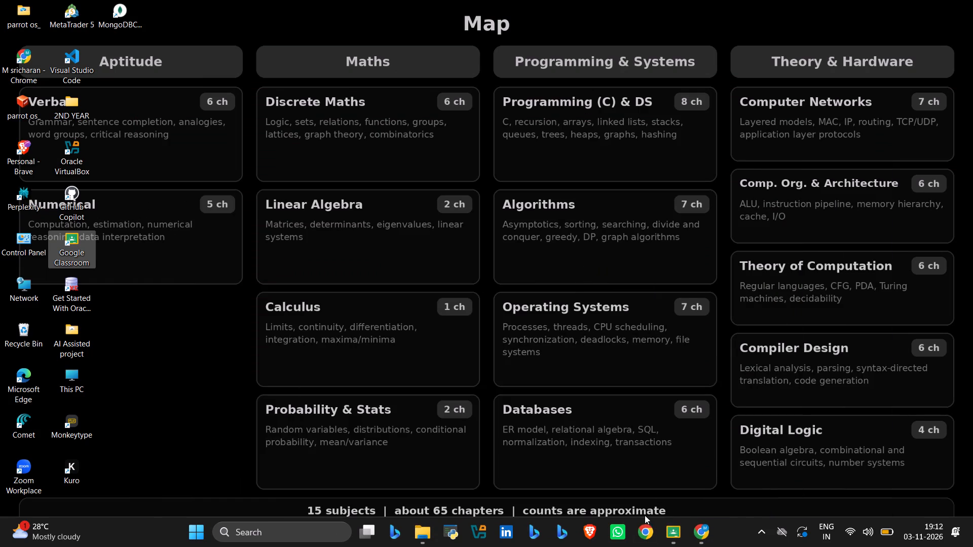
{"action": "left_click", "coordinate": [580, 528]}
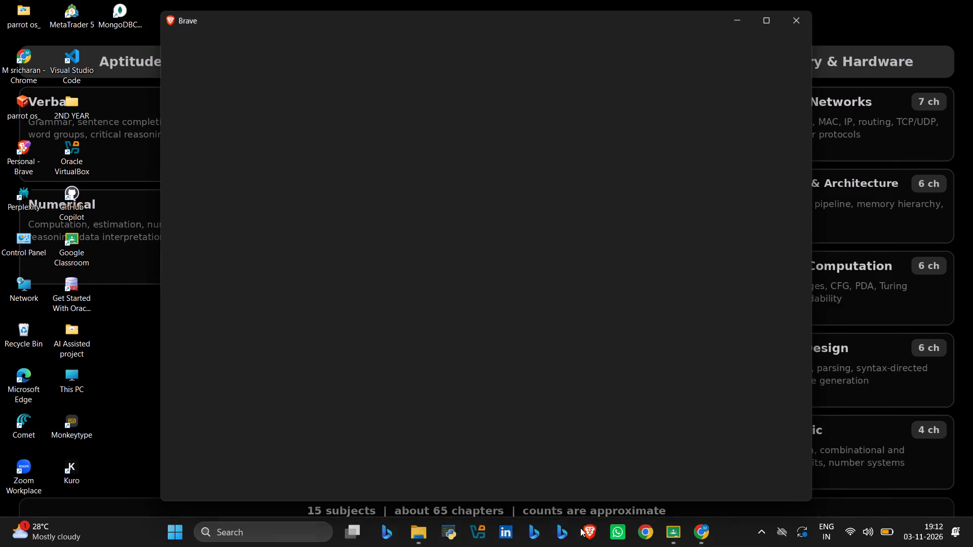
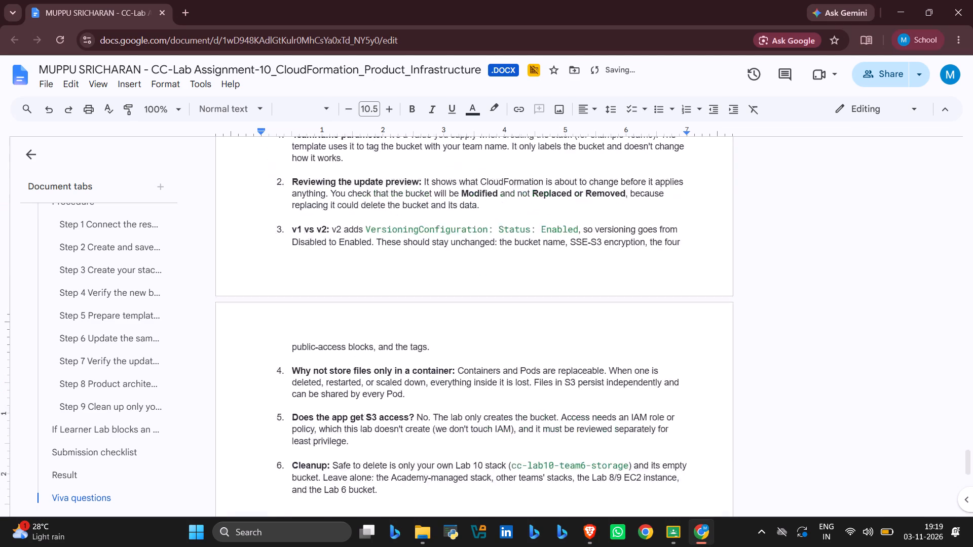
Review the pasted viva answers through the end of the document and return to the first page.
{"action": "scroll", "coordinate": [331, 431], "scroll_direction": "up", "scroll_amount": 4}
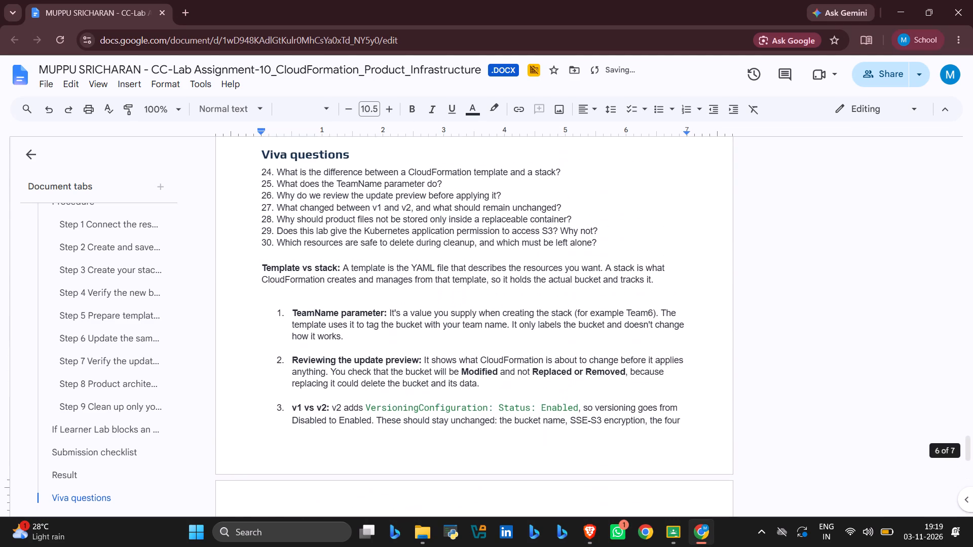
{"action": "scroll", "coordinate": [331, 431], "scroll_direction": "up", "scroll_amount": 1}
{"action": "scroll", "coordinate": [315, 329], "scroll_direction": "down", "scroll_amount": 3}
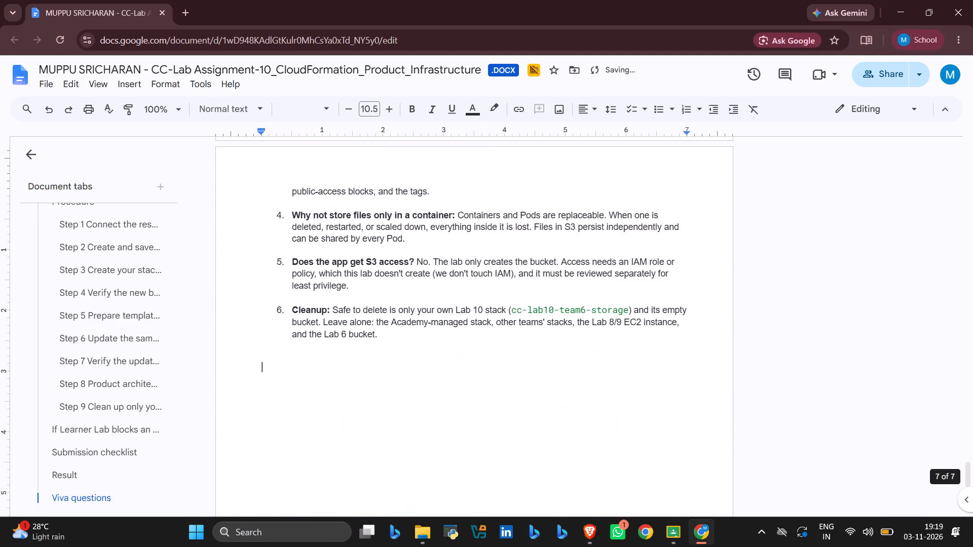
{"action": "scroll", "coordinate": [315, 329], "scroll_direction": "down", "scroll_amount": 1}
{"action": "scroll", "coordinate": [314, 346], "scroll_direction": "up", "scroll_amount": 13}
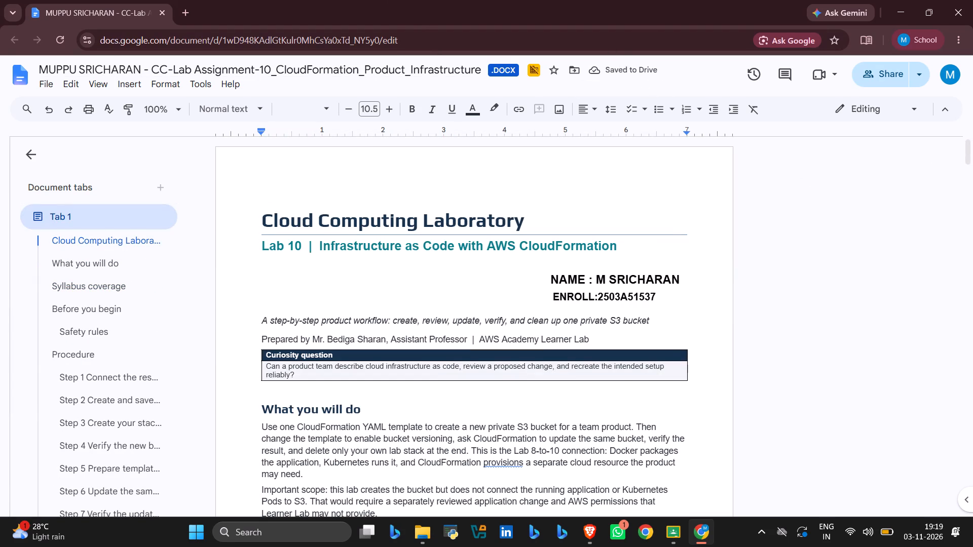
Print the assignment with Save as PDF as the destination, all pages included, and proceed to the file-saving dialog.
{"action": "left_click", "coordinate": [89, 109]}
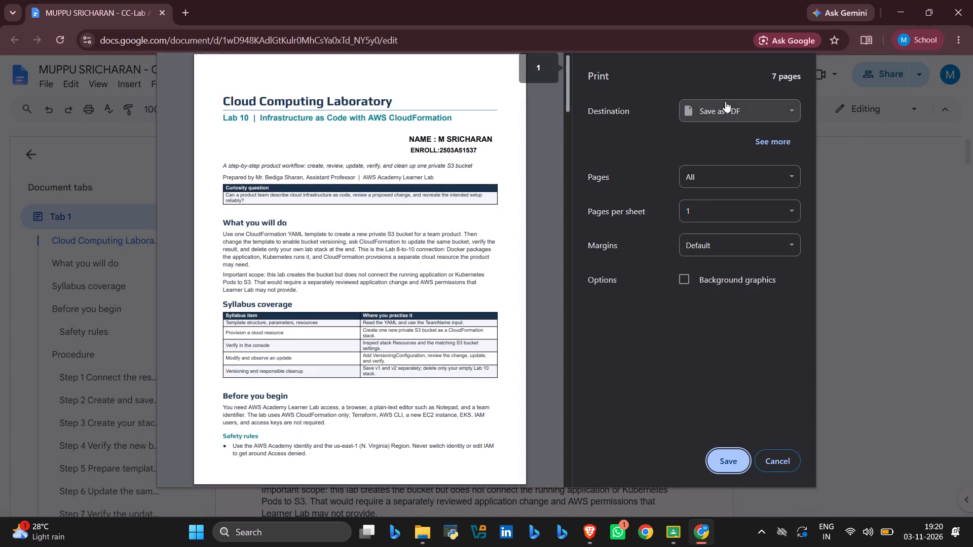
{"action": "left_click", "coordinate": [725, 101]}
{"action": "left_click", "coordinate": [727, 144]}
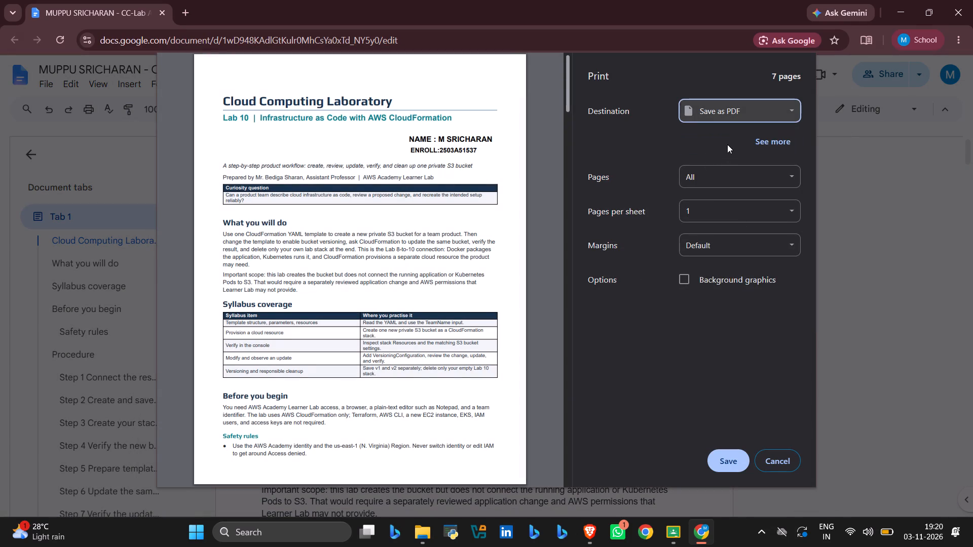
{"action": "left_click", "coordinate": [724, 463]}
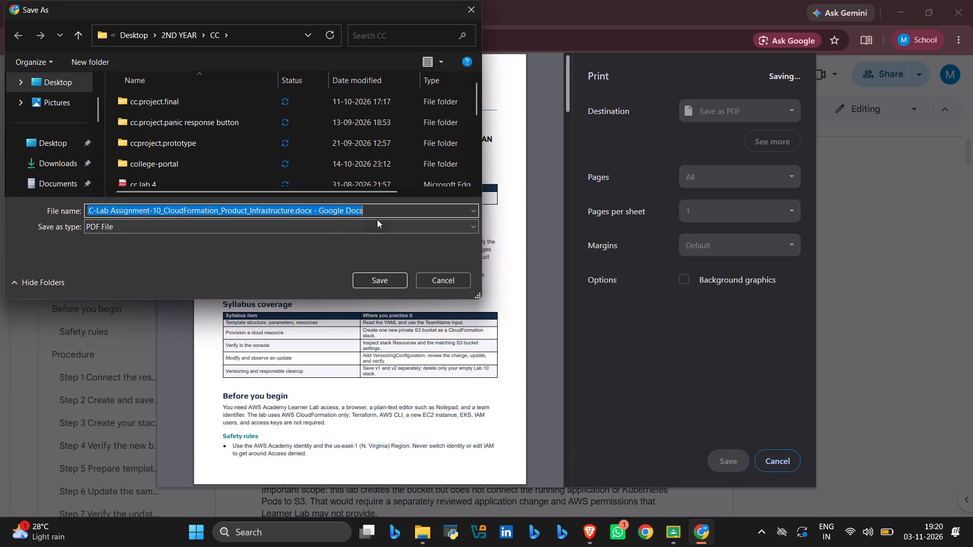
Shorten the PDF's file name so that it ends with "Lab Assignment-10", removing the CloudFormation title and Google Docs suffix.
{"action": "left_click", "coordinate": [392, 208]}
{"action": "key", "text": "BackSpace"}
{"action": "key", "text": "BackSpace"}
{"action": "key", "text": "BackSpace"}
{"action": "key", "text": "BackSpace"}
{"action": "key", "text": "BackSpace"}
{"action": "key", "text": "BackSpace"}
{"action": "key", "text": "BackSpace"}
{"action": "key", "text": "BackSpace"}
{"action": "key", "text": "BackSpace"}
{"action": "key", "text": "BackSpace"}
{"action": "key", "text": "BackSpace"}
{"action": "key", "text": "BackSpace"}
{"action": "key", "text": "BackSpace"}
{"action": "key", "text": "BackSpace"}
{"action": "key", "text": "BackSpace"}
{"action": "key", "text": "BackSpace"}
{"action": "key", "text": "BackSpace"}
{"action": "key", "text": "BackSpace"}
{"action": "key", "text": "BackSpace"}
{"action": "key", "text": "BackSpace"}
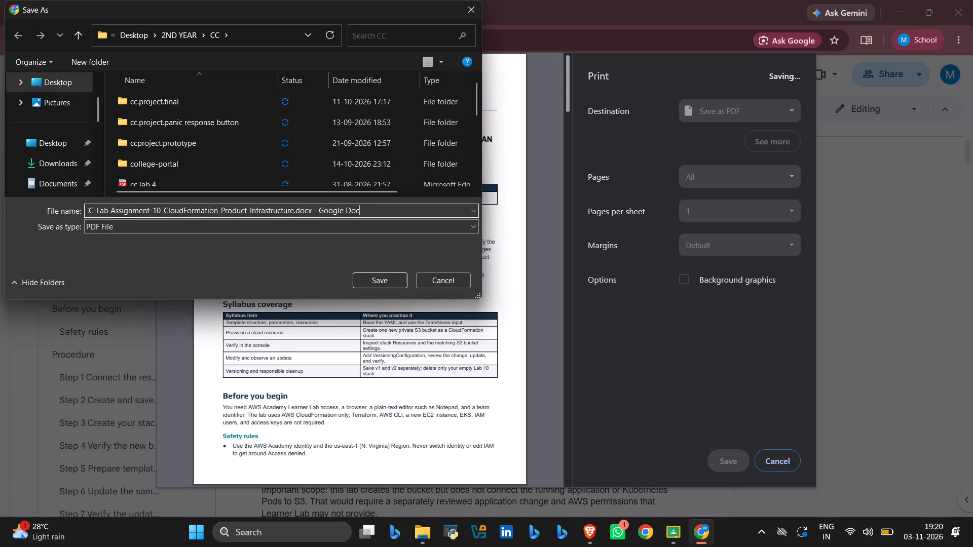
{"action": "key", "text": "BackSpace"}
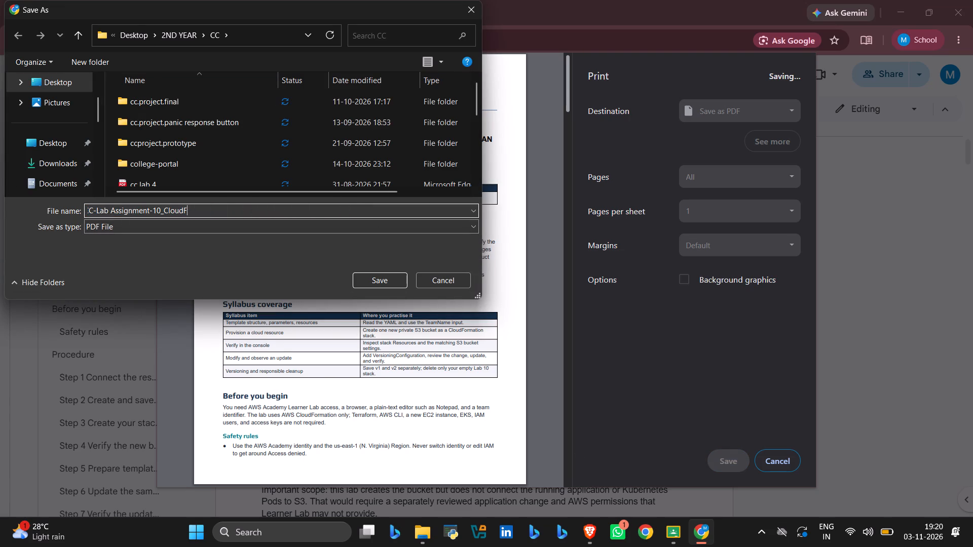
{"action": "key", "text": "BackSpace"}
{"action": "key", "text": "BackSpace"}
{"action": "key", "text": "BackSpace"}
{"action": "key", "text": "BackSpace"}
{"action": "key", "text": "BackSpace"}
{"action": "key", "text": "BackSpace"}
{"action": "key", "text": "BackSpace"}
{"action": "scroll", "coordinate": [392, 208], "scroll_direction": "right", "scroll_amount": 1}
Choose the CC folder inside 2ND YEAR on the Desktop as the PDF's save location and check the files there.
{"action": "scroll", "coordinate": [392, 208], "scroll_direction": "right", "scroll_amount": 1}
{"action": "scroll", "coordinate": [204, 216], "scroll_direction": "right", "scroll_amount": 1}
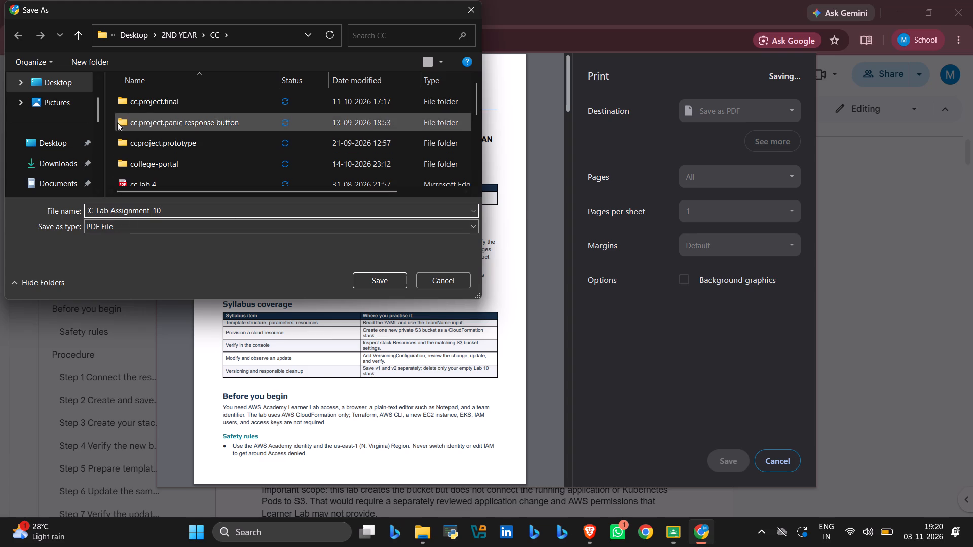
{"action": "left_click", "coordinate": [44, 148]}
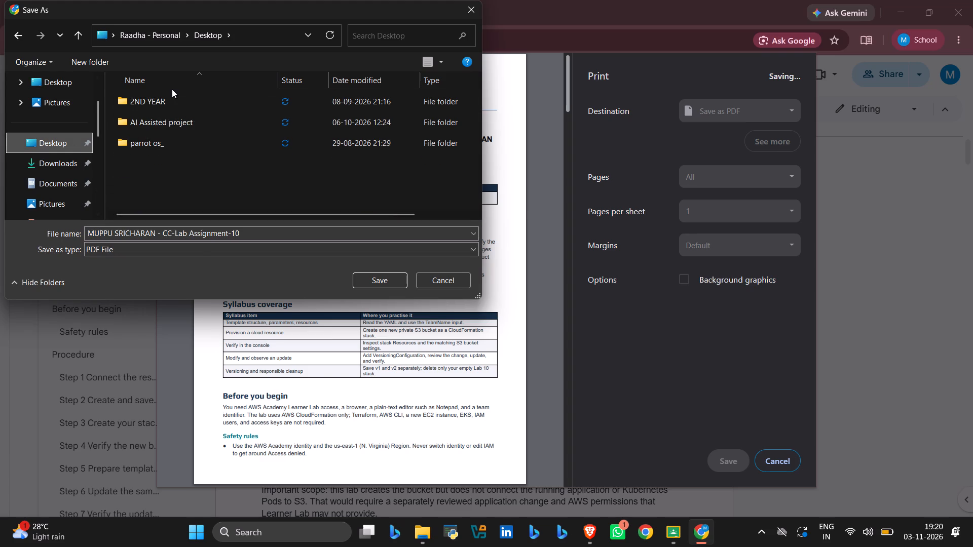
{"action": "double_click", "coordinate": [170, 102]}
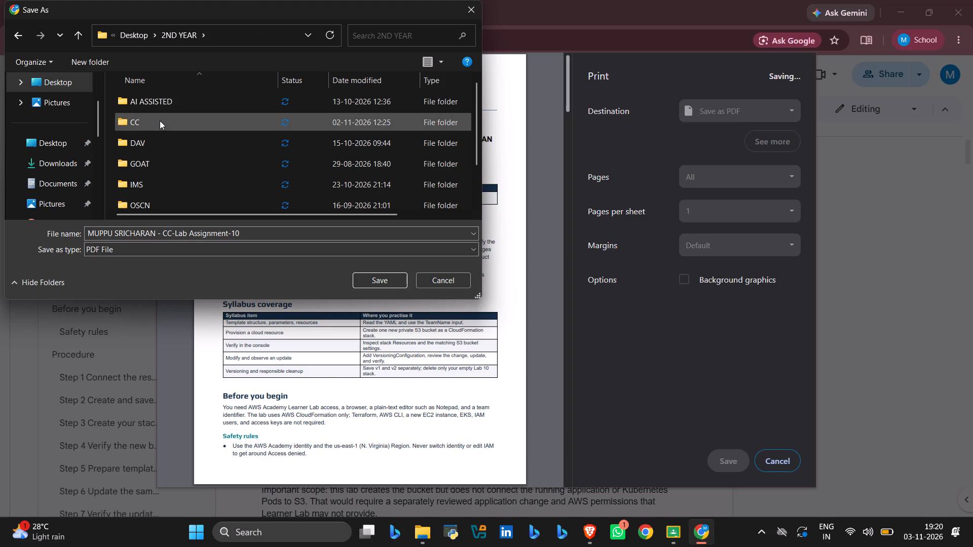
{"action": "double_click", "coordinate": [160, 121]}
{"action": "scroll", "coordinate": [209, 167], "scroll_direction": "down", "scroll_amount": 2}
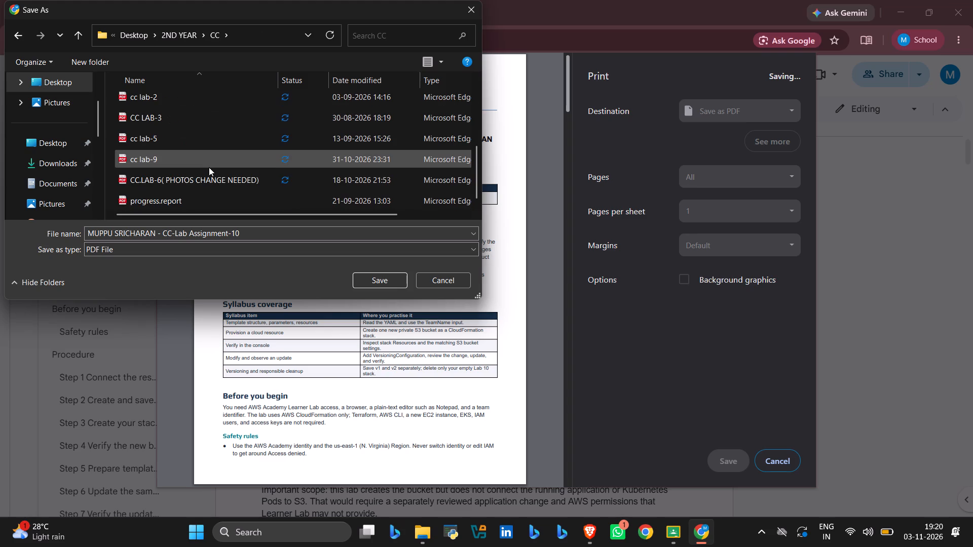
{"action": "scroll", "coordinate": [209, 167], "scroll_direction": "down", "scroll_amount": 2}
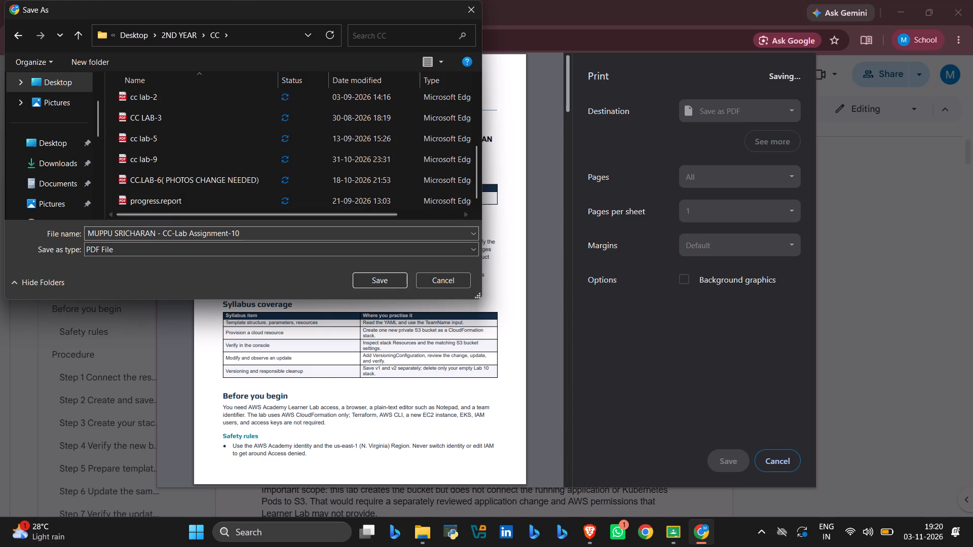